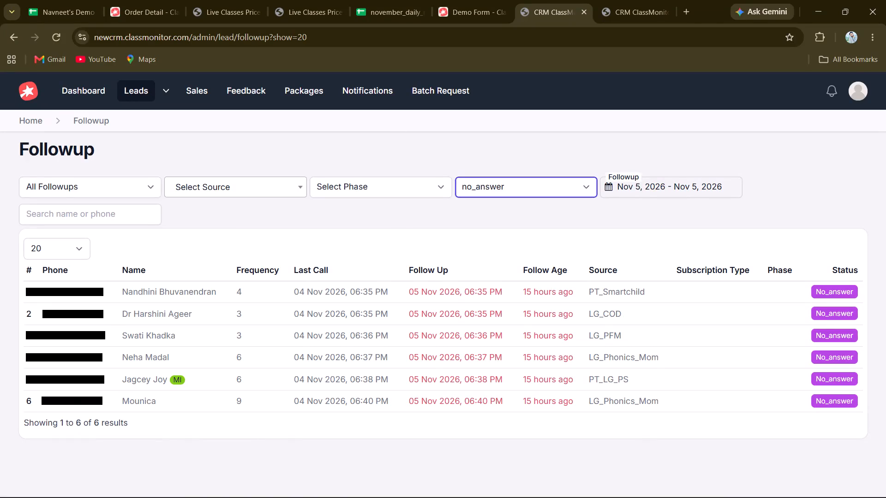
Open the LG_Phonics_Mom lead with frequency 9 from the no_answer follow-up list for Nov 5, 2026.
left_click(310, 399)
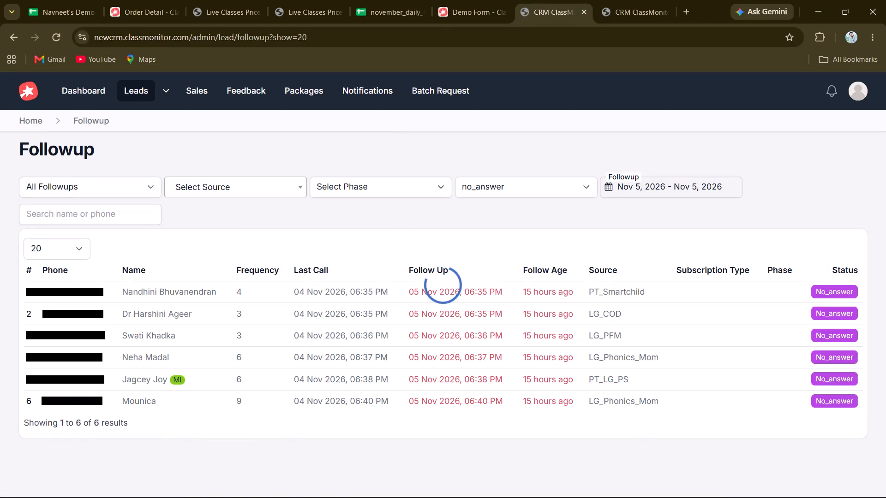
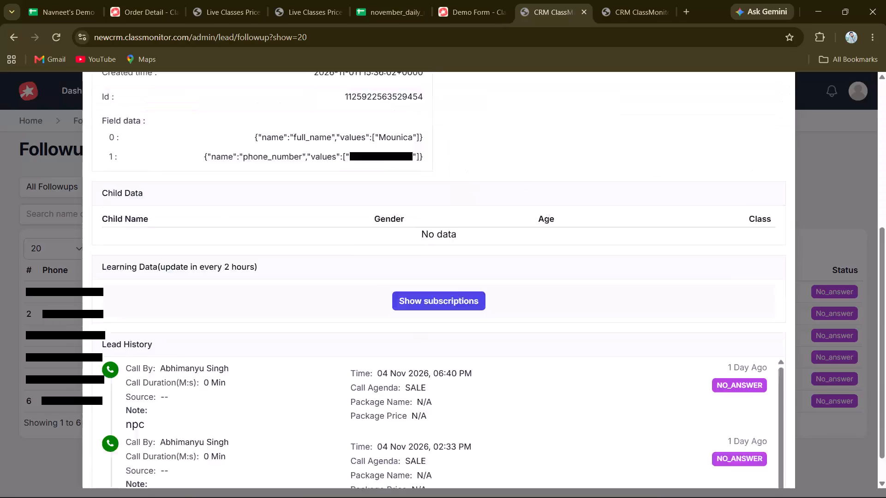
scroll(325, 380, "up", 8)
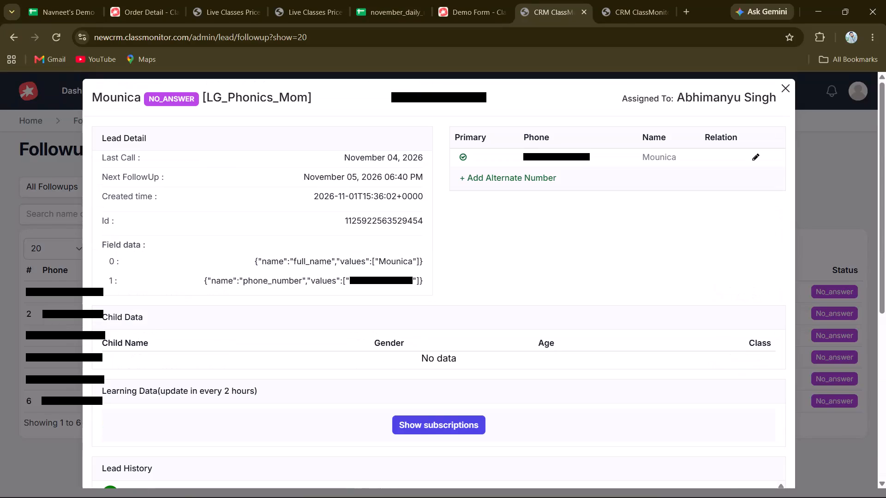
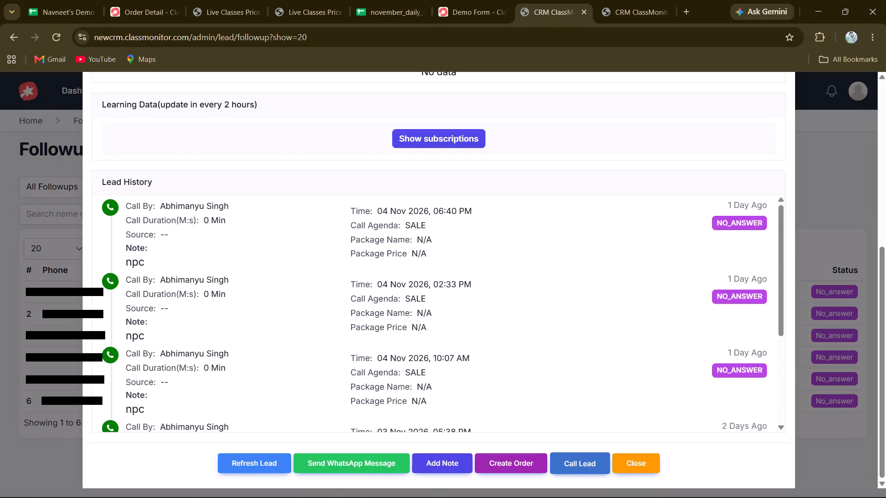
Start a call entry for the opened lead and set its lead status to NO_ANSWER.
left_click(581, 471)
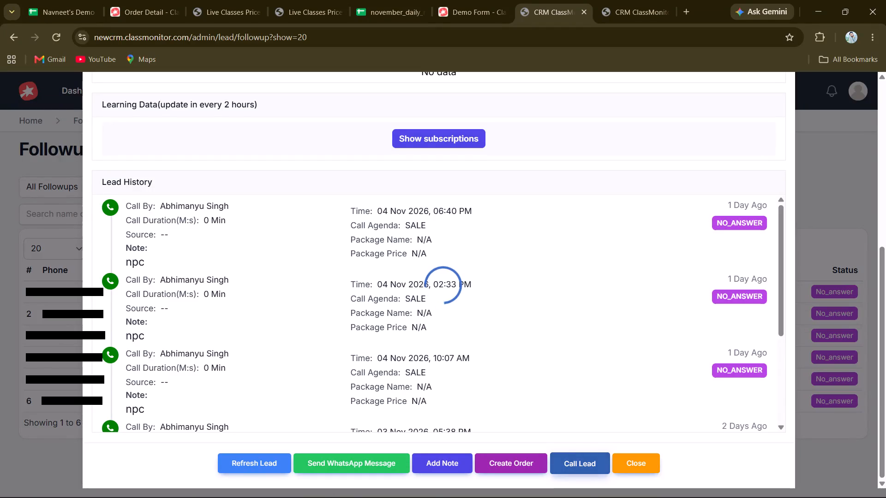
scroll(581, 471, "down", 9)
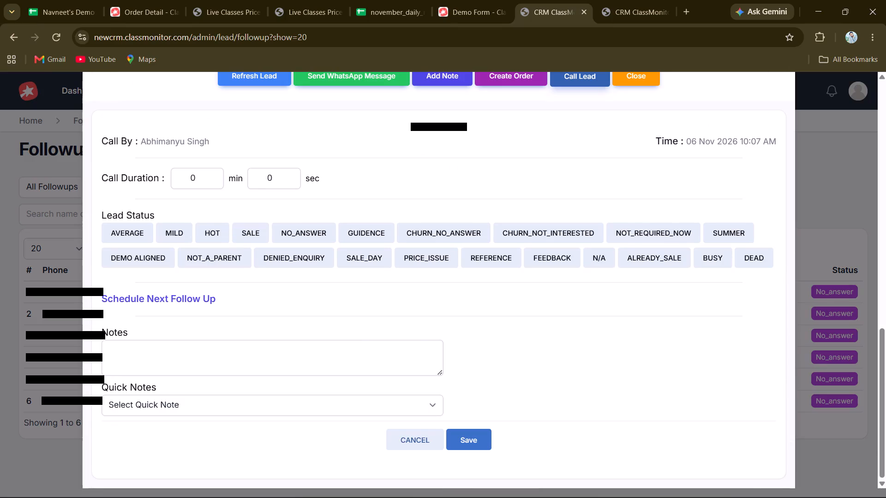
left_click(319, 237)
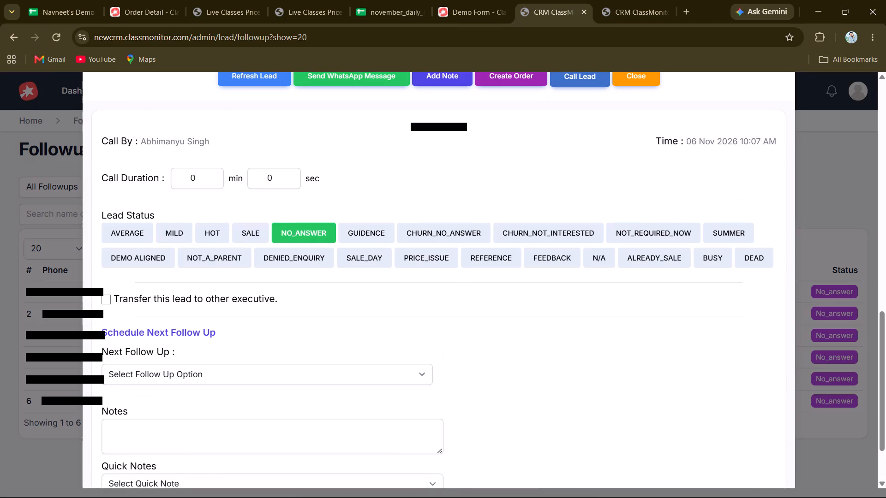
left_click(250, 369)
left_click(191, 433)
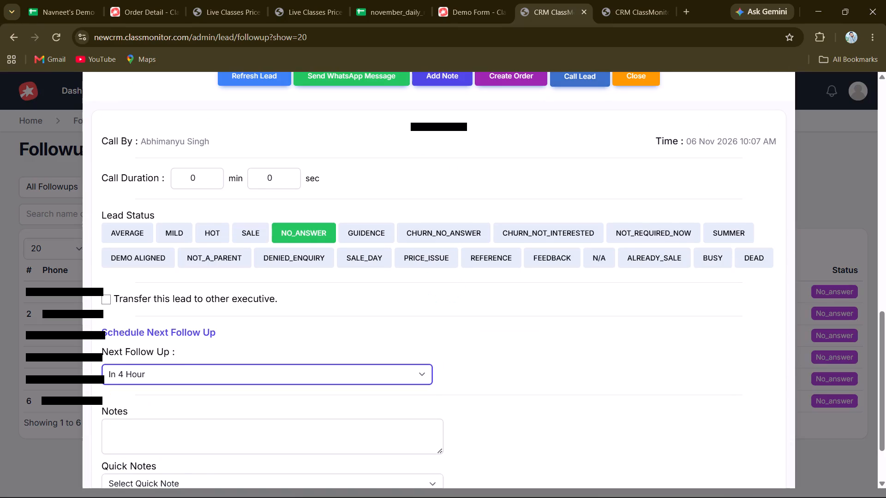
left_click_drag(275, 375, 207, 464)
left_click(207, 464)
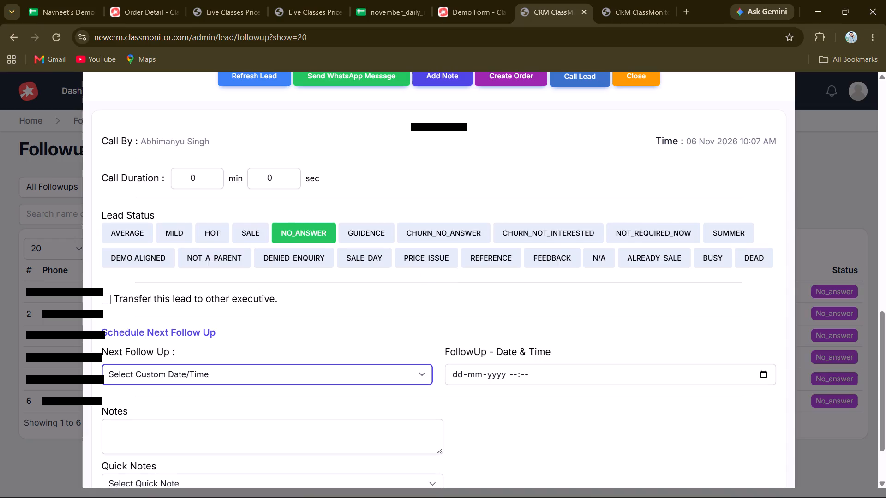
left_click(764, 376)
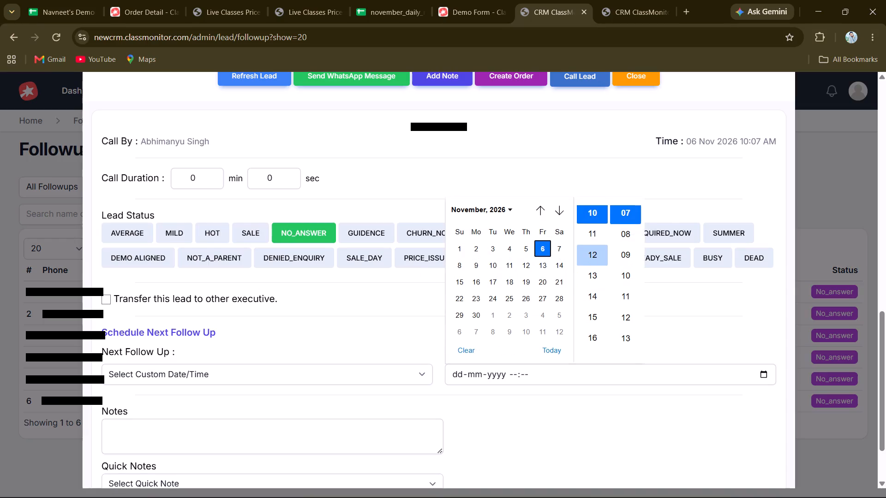
left_click(558, 210)
left_click(558, 210)
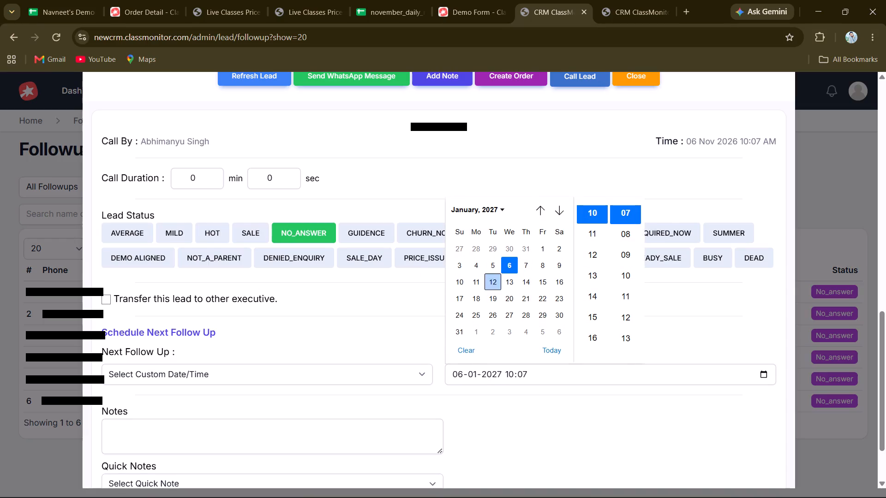
Save the NO_ANSWER call update with the next follow-up on 31-01-2027 at 10:07 and the note "npc", closing the lead.
left_click(454, 333)
left_click(307, 439)
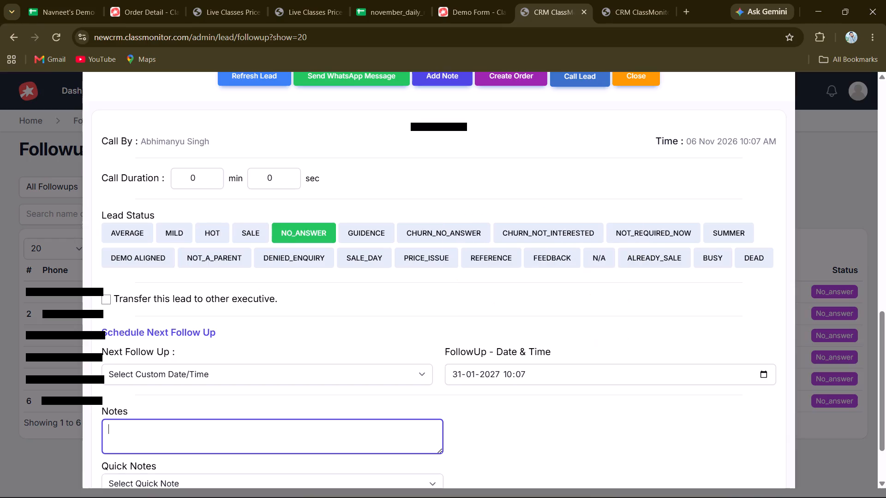
type("npc")
scroll(412, 428, "down", 8)
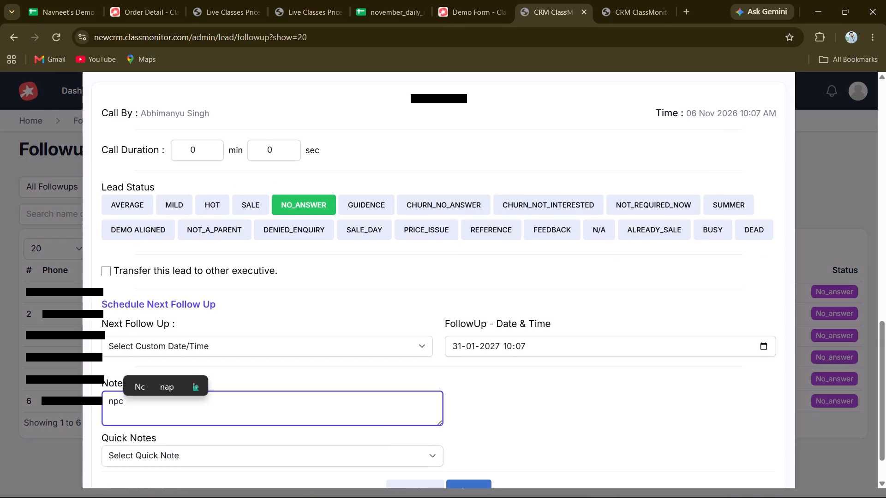
left_click(482, 443)
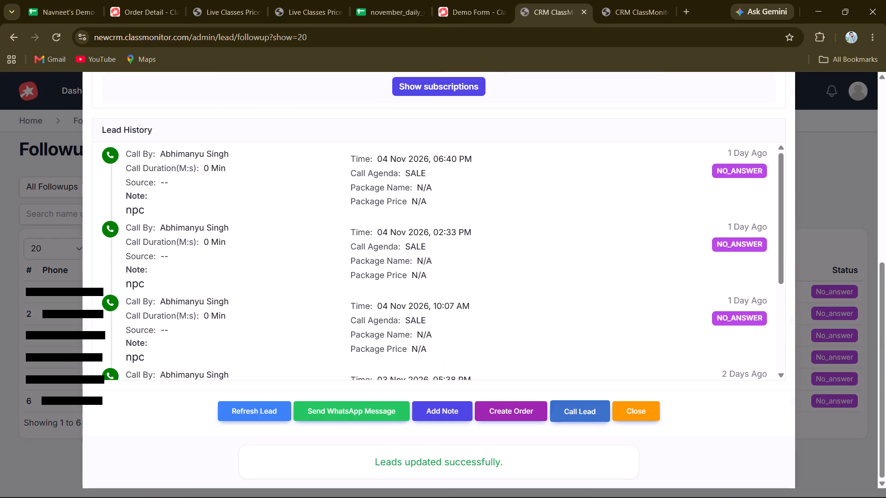
left_click(650, 410)
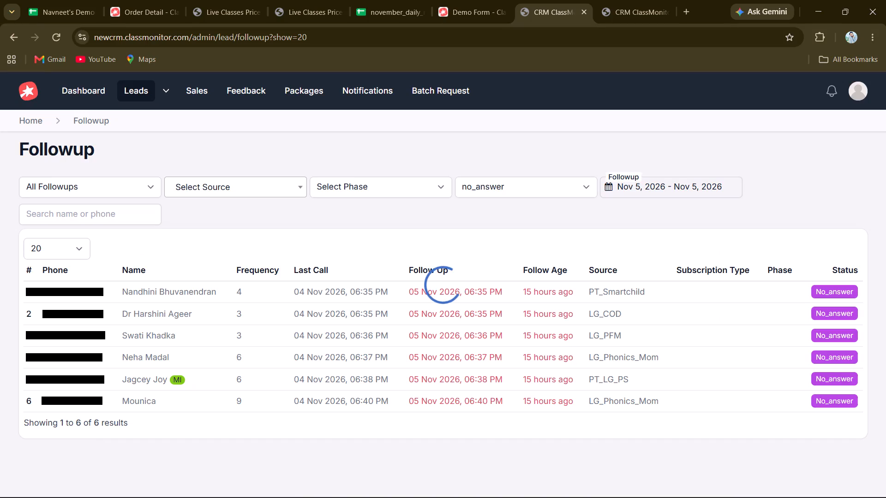
Open the last lead in the no_answer follow-up list, the one with source PT_LG_PS.
left_click(335, 372)
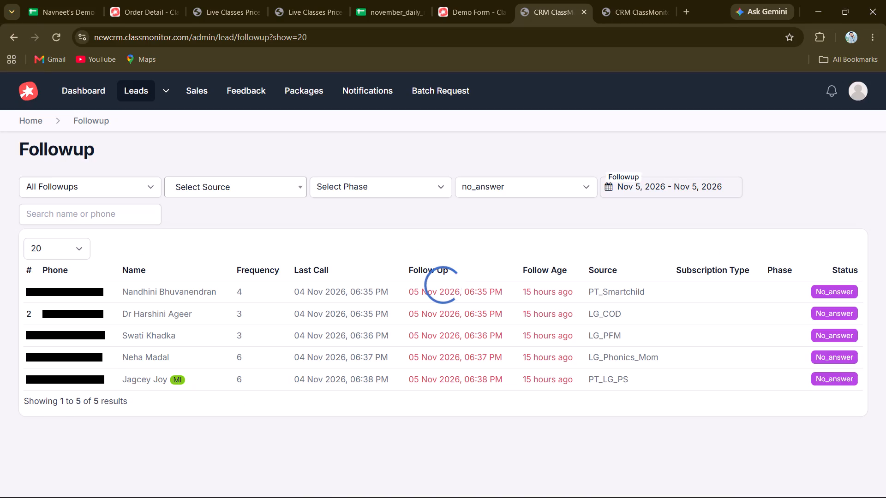
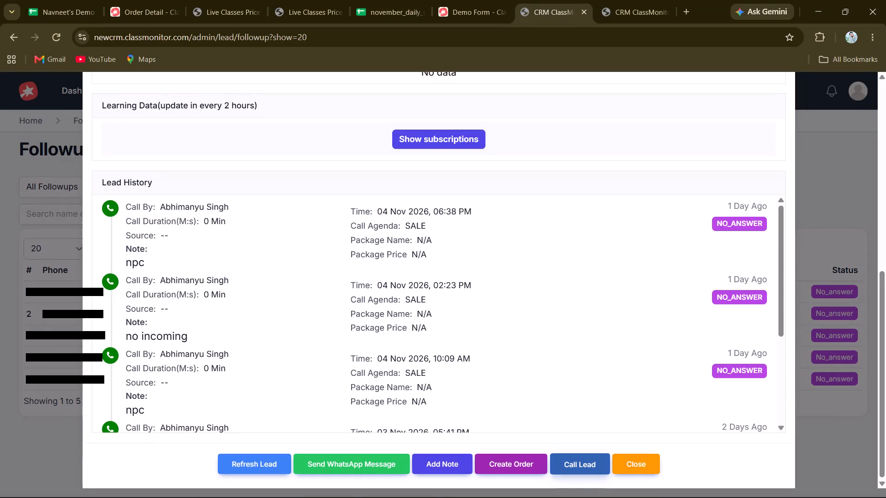
Start a call log for the open lead with status NO_ANSWER and the next follow-up in 4 hours.
left_click(581, 469)
scroll(581, 469, "down", 10)
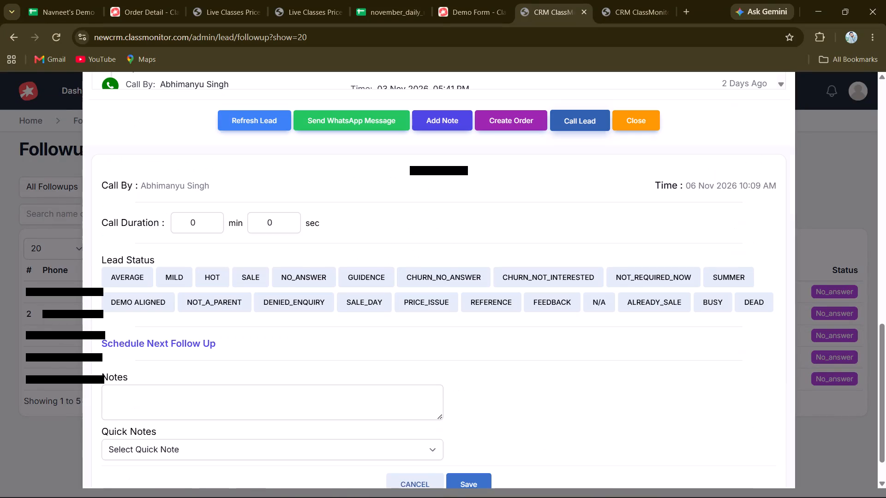
left_click(287, 233)
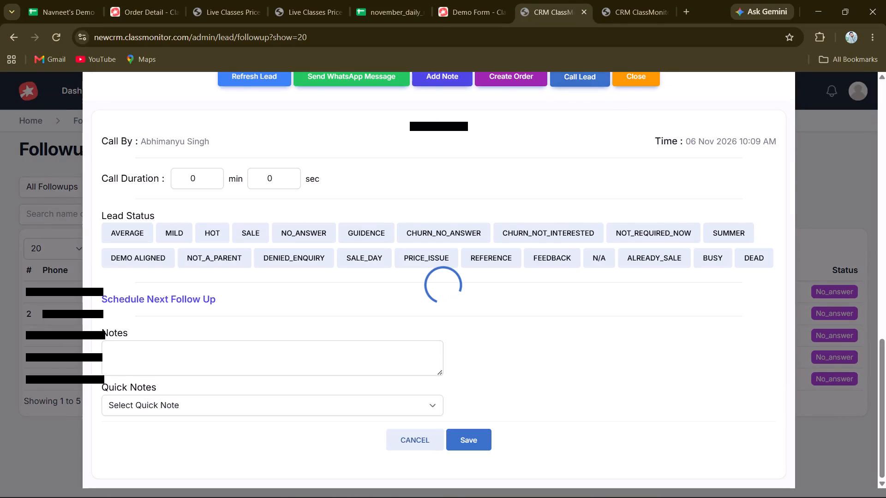
left_click(247, 368)
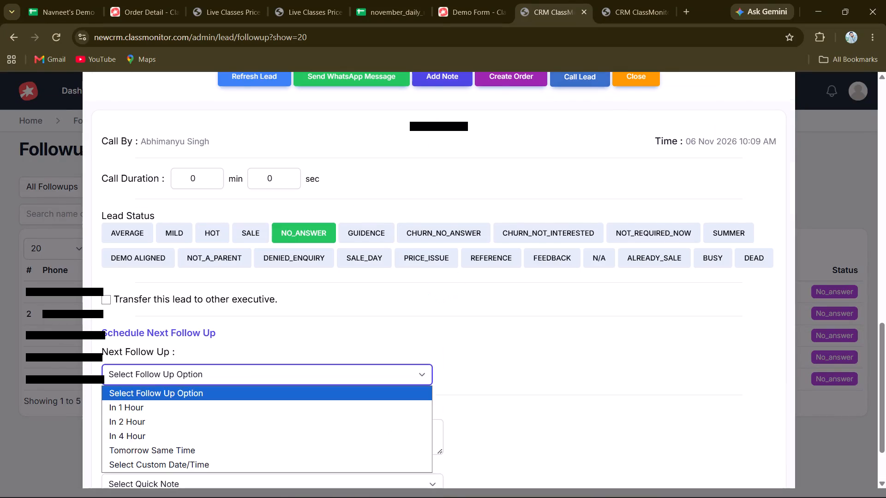
left_click(185, 435)
Add the note "npc" to the call log, save the update and close the lead.
left_click(185, 435)
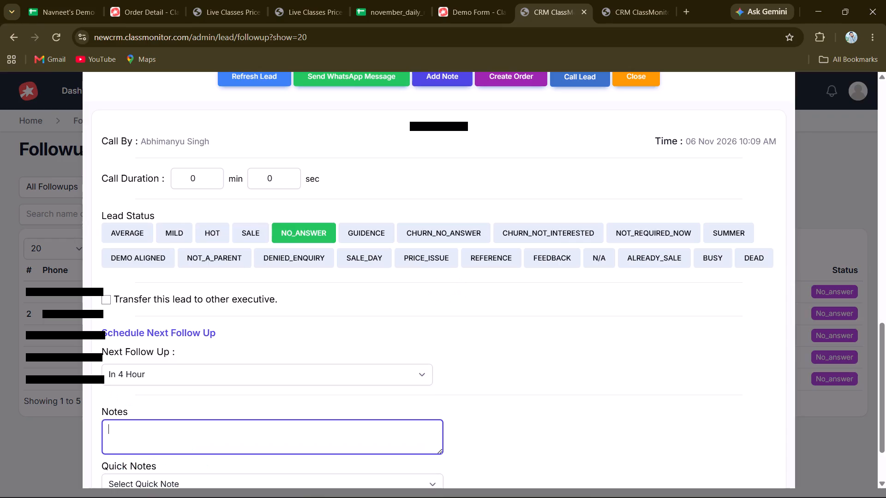
type("npc")
scroll(310, 400, "down", 6)
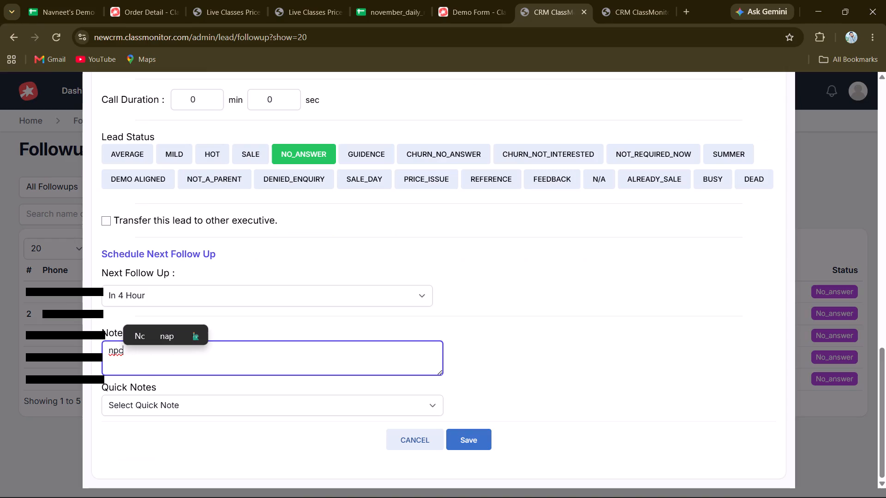
scroll(322, 249, "up", 7)
scroll(322, 249, "down", 7)
left_click(462, 433)
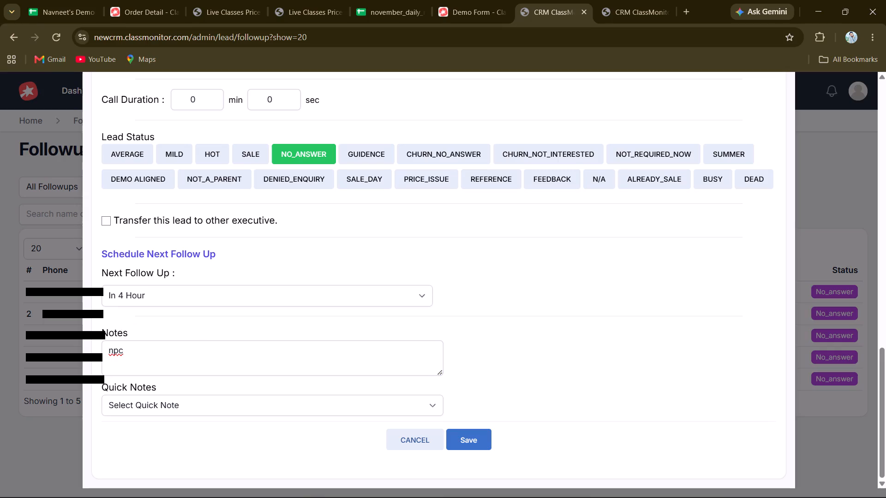
scroll(612, 342, "up", 7)
scroll(612, 342, "down", 6)
left_click(644, 403)
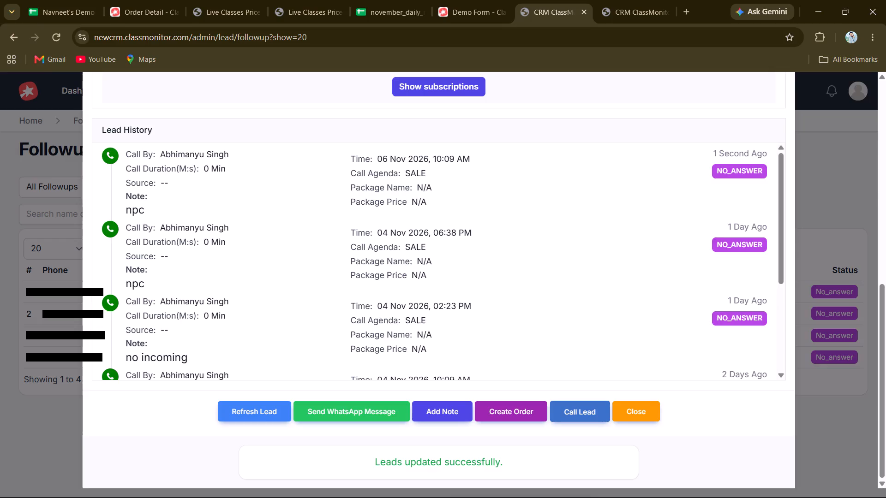
Open the last lead in the no_answer follow-up list, the one with source LG_Phonics_Mom.
left_click(309, 359)
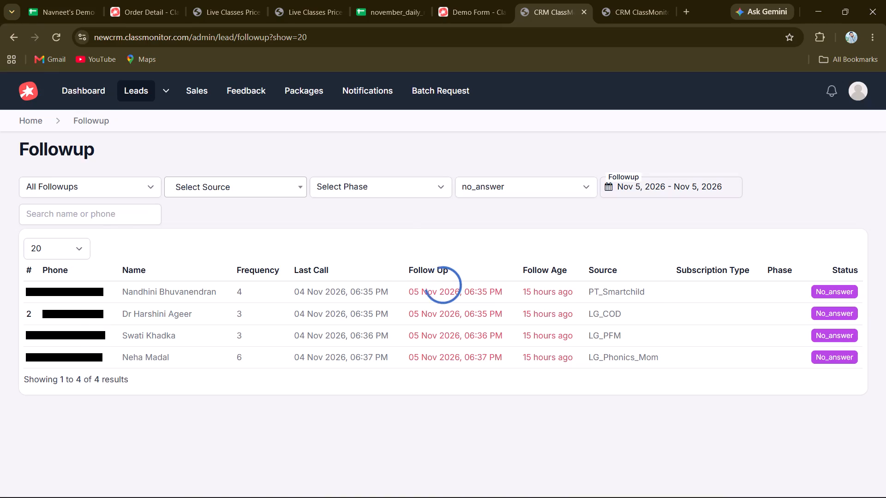
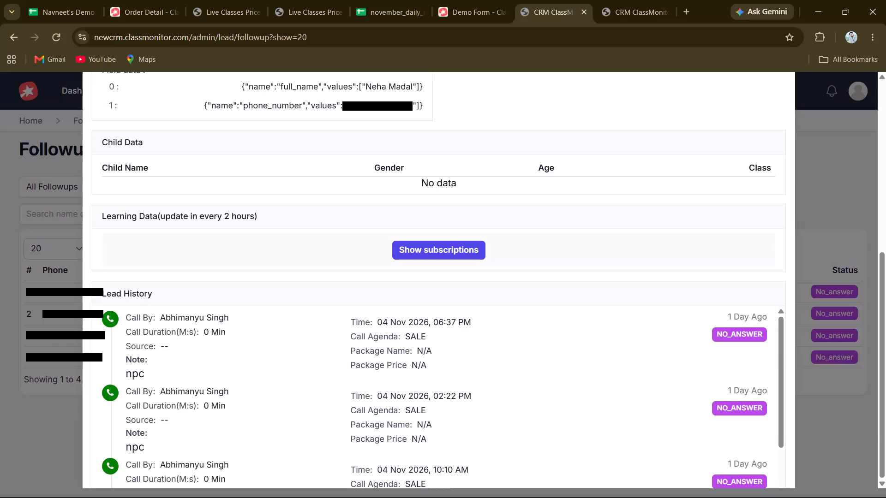
Start a call log for the open lead with status NO_ANSWER and the next follow-up in 4 hours.
left_click(570, 457)
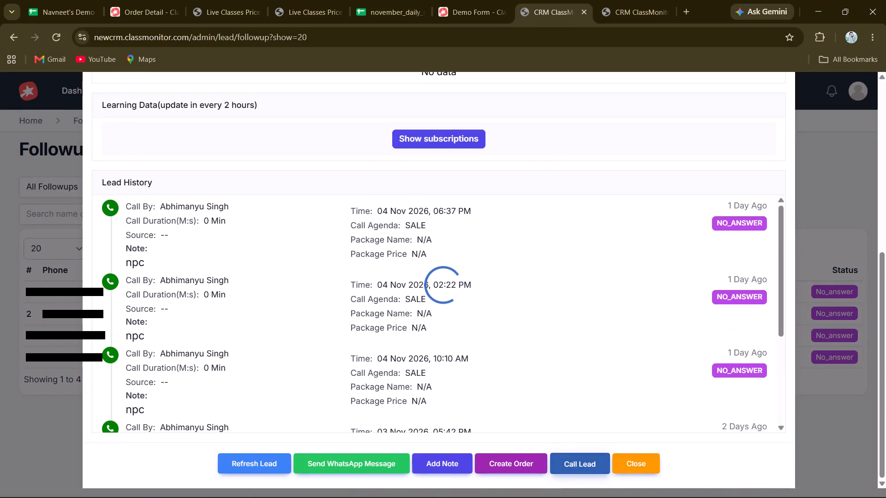
scroll(570, 457, "down", 4)
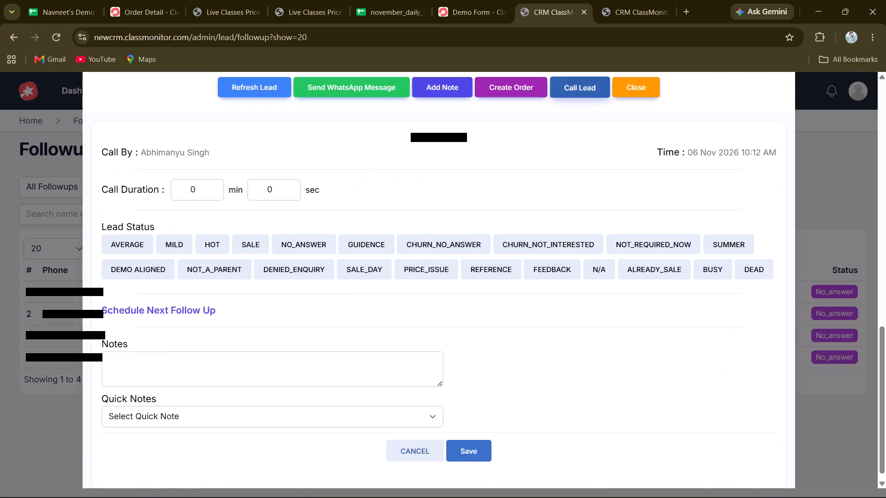
scroll(570, 457, "down", 3)
scroll(527, 287, "up", 9)
scroll(527, 287, "down", 5)
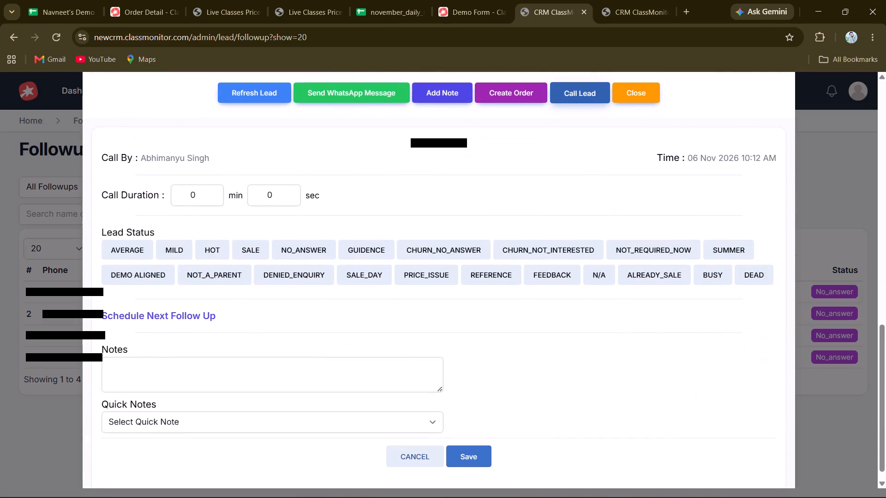
left_click(314, 237)
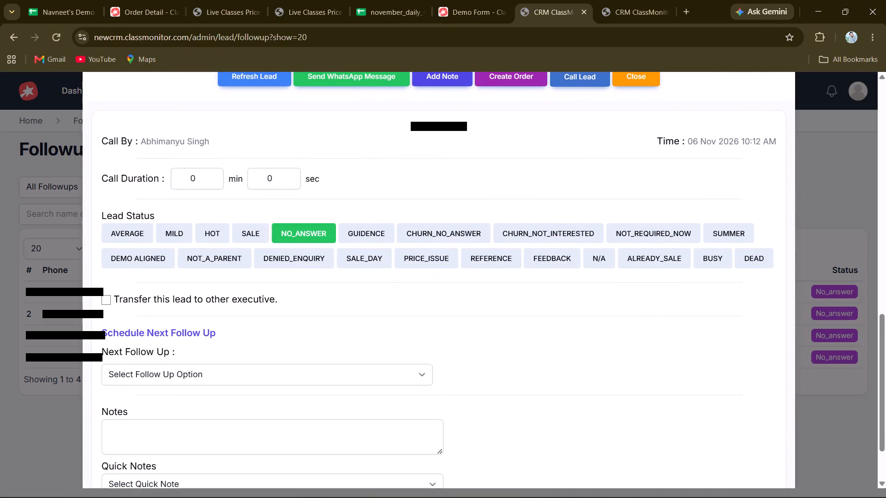
left_click(289, 372)
left_click(246, 433)
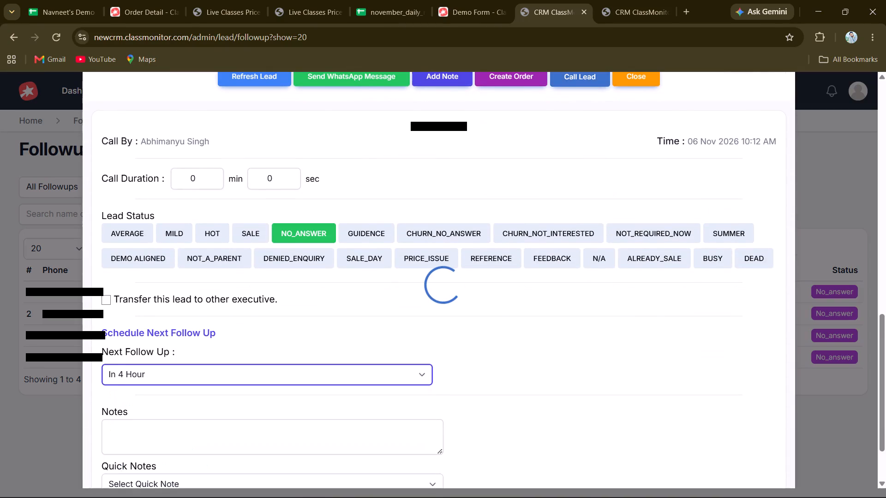
Add the note "npc" to the call log, save the update and close the lead.
left_click(246, 433)
type("npc")
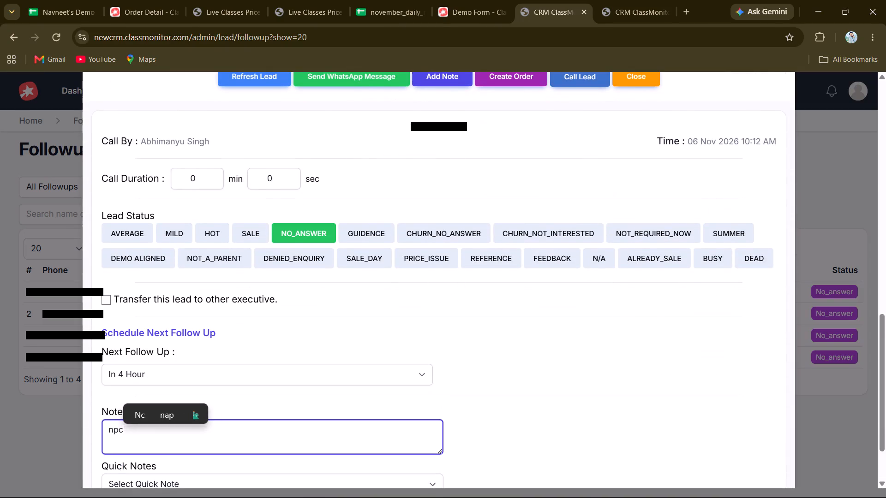
scroll(375, 416, "down", 6)
left_click(470, 437)
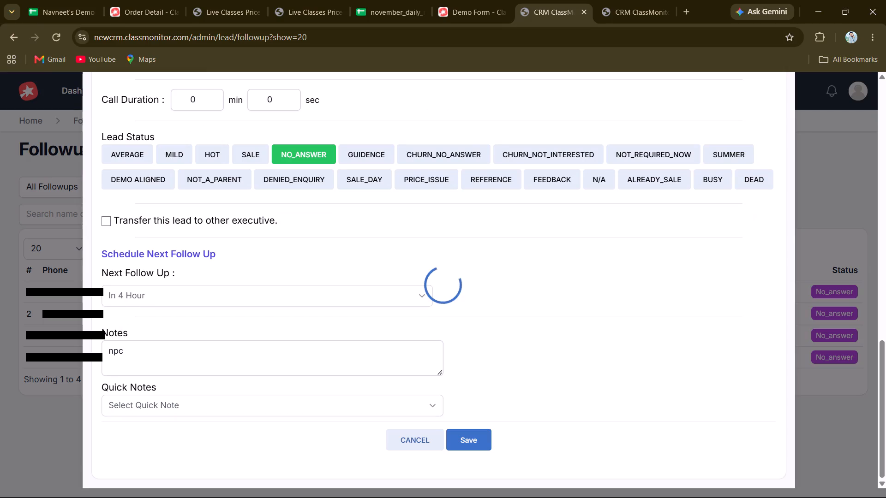
left_click(632, 409)
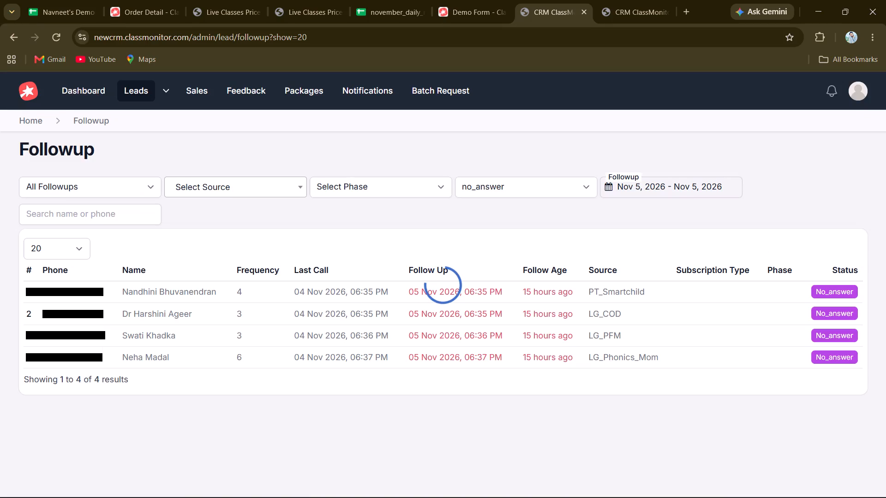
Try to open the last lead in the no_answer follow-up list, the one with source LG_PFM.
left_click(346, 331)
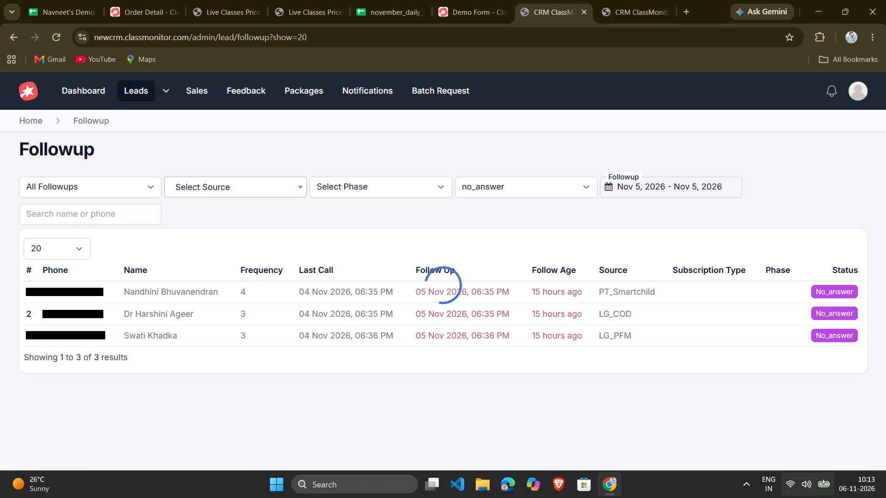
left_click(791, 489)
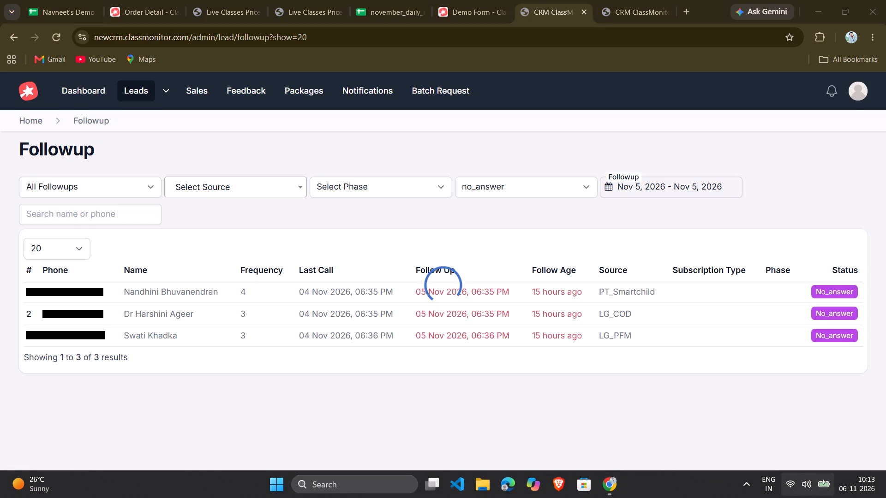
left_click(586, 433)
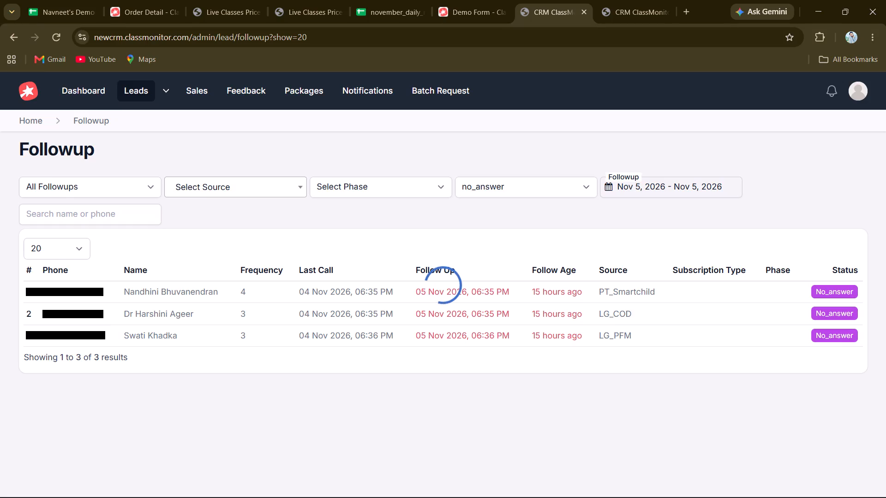
Reload the follow-up page and filter the list to yesterday's follow-ups (Nov 5, 2026) with status no_answer.
left_click(58, 34)
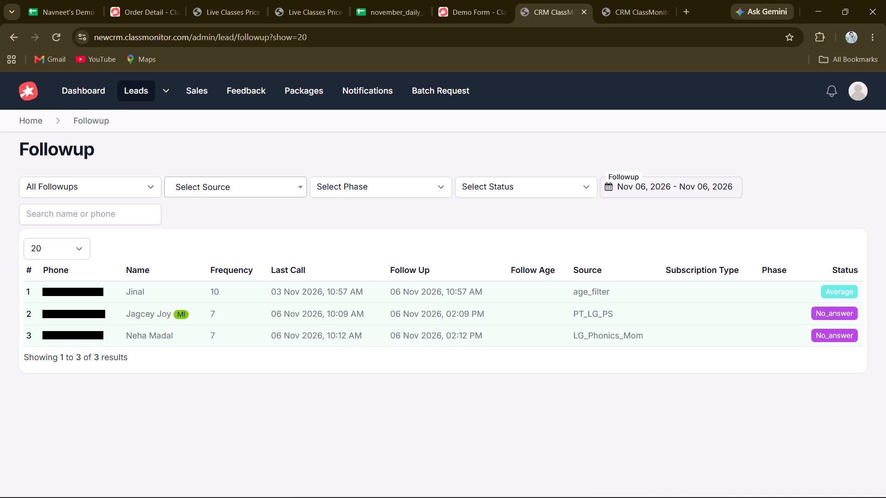
left_click(659, 190)
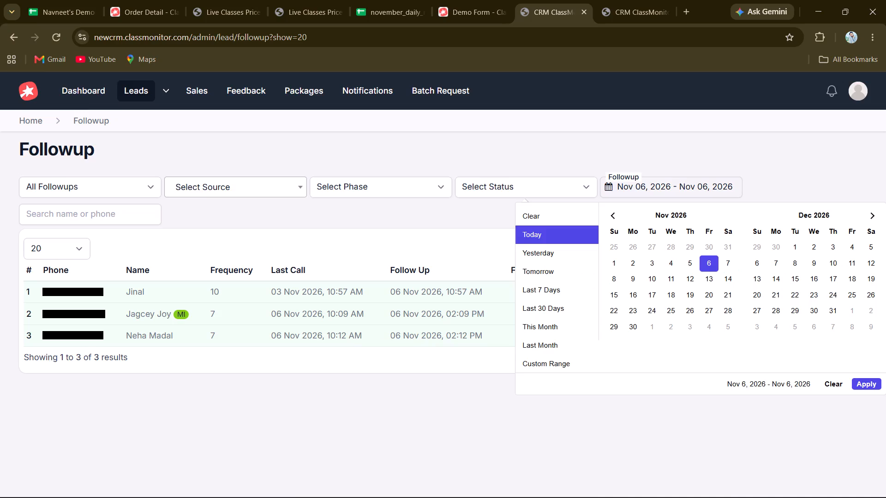
left_click(552, 245)
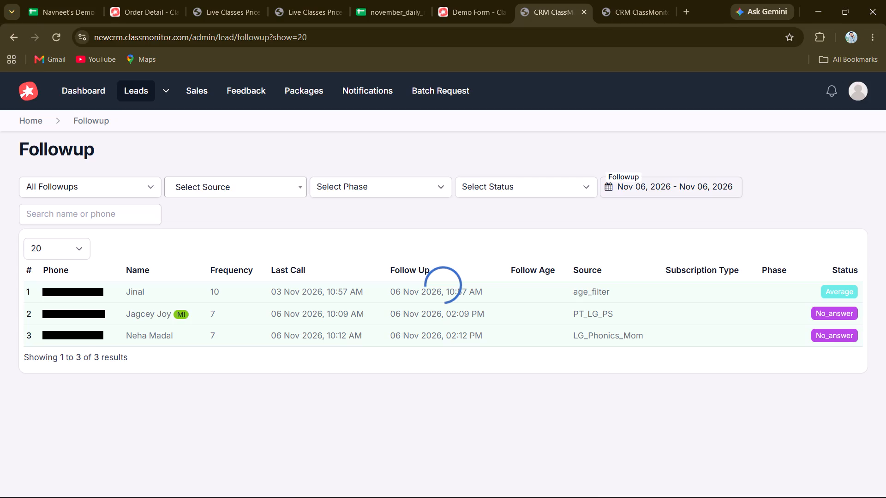
left_click(514, 184)
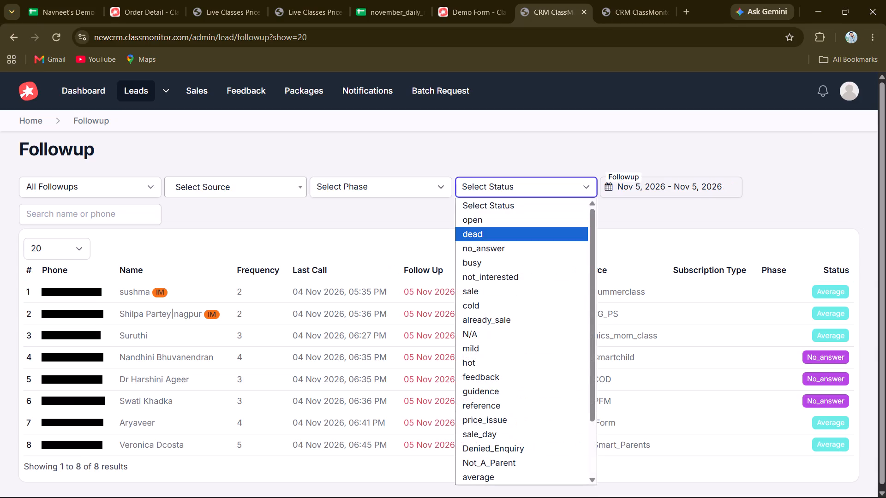
left_click(504, 243)
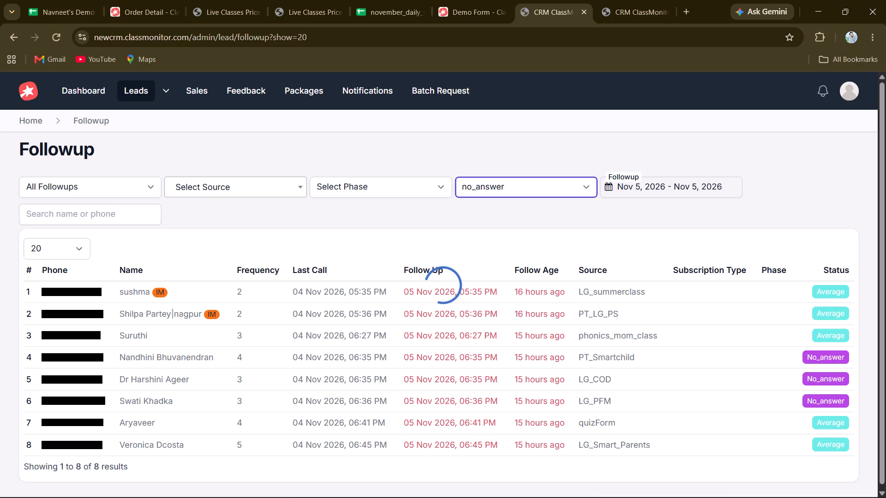
Open the last lead in the filtered no_answer list, the one with source LG_PFM.
left_click(337, 329)
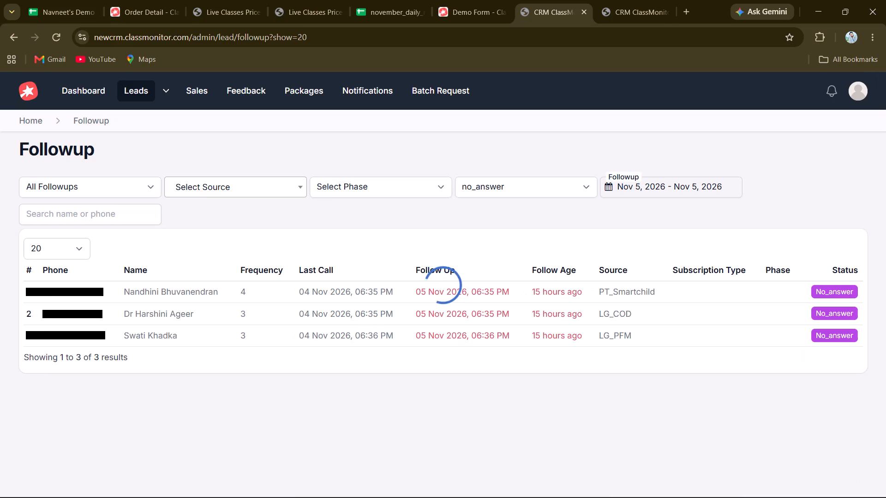
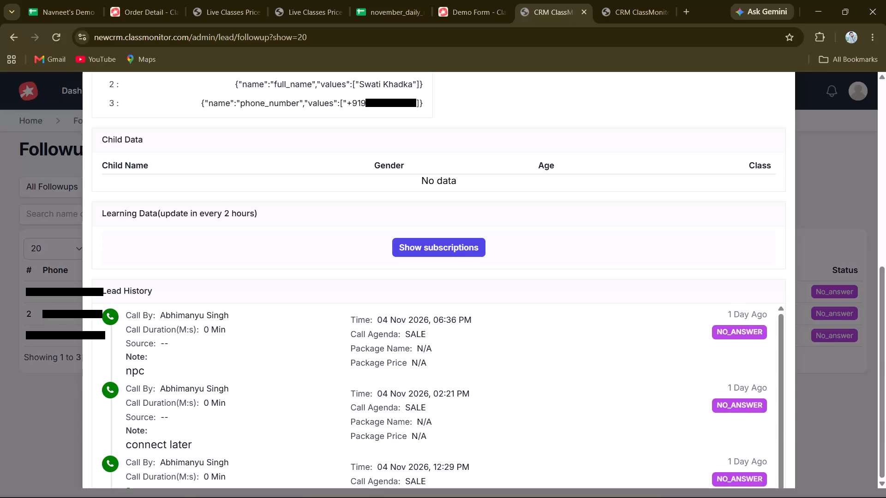
Start a call log for the open LG_PFM lead with status NO_ANSWER and the next follow-up in 4 hours.
left_click(589, 462)
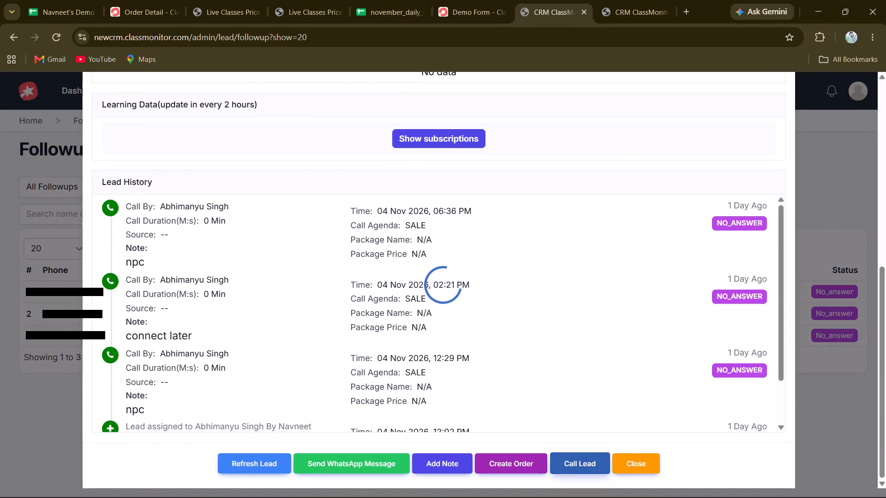
scroll(589, 462, "down", 5)
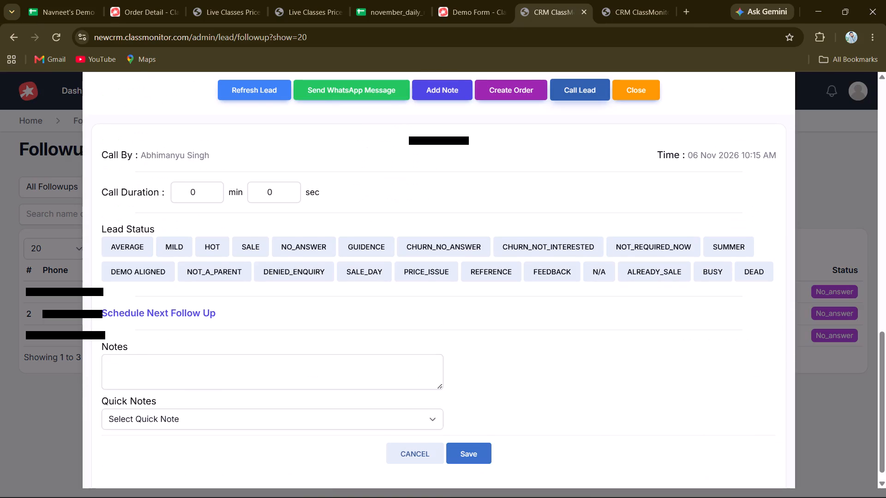
left_click(296, 241)
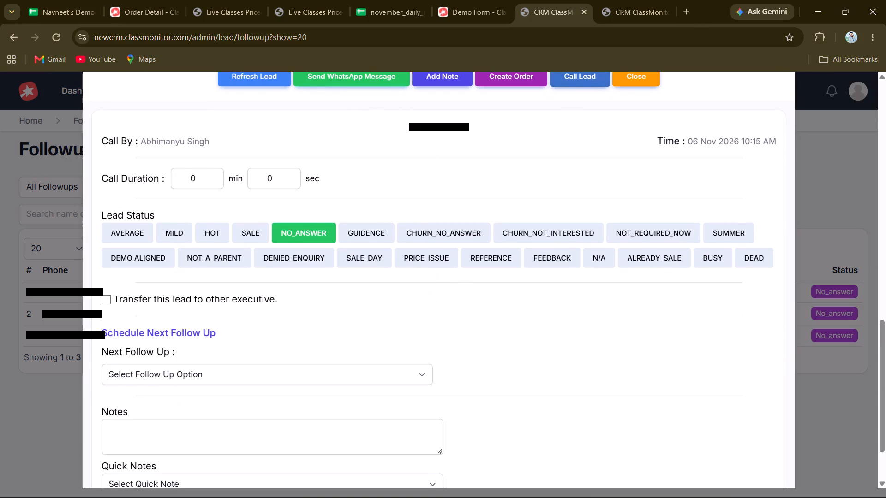
left_click(288, 375)
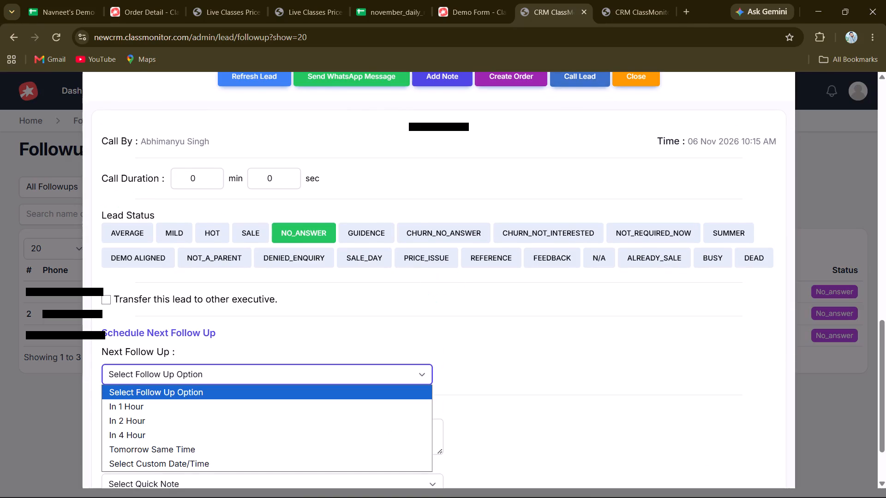
left_click(244, 434)
Add the note "npc" to the call log, save the update and close the lead.
left_click(246, 435)
type("npc")
scroll(336, 358, "up", 9)
scroll(336, 358, "down", 7)
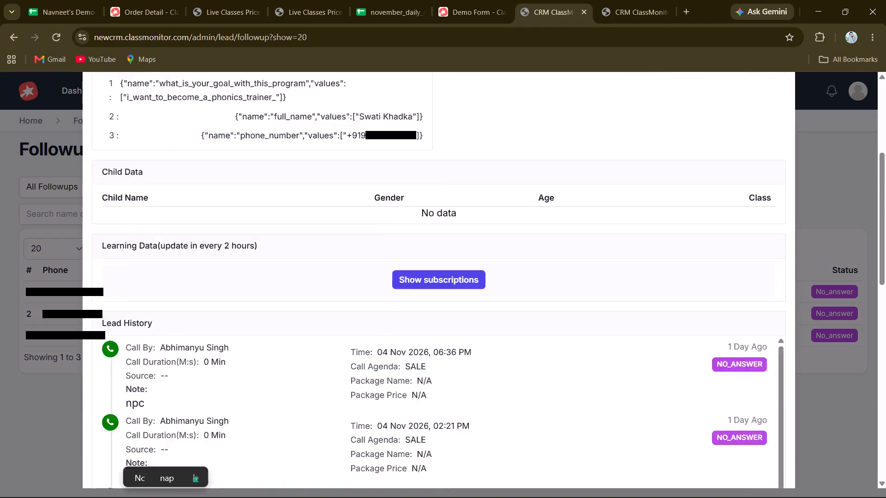
scroll(336, 358, "down", 4)
left_click(467, 446)
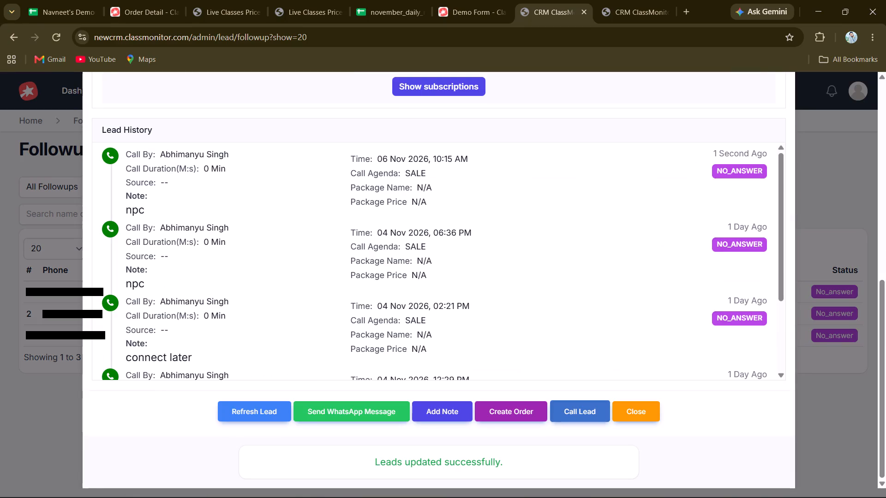
left_click(635, 413)
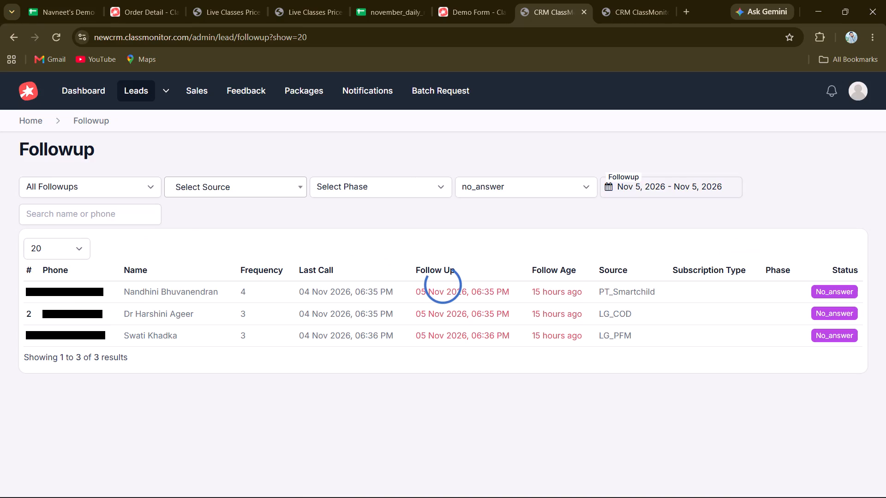
Open the lead with source LG_COD in the filtered no_answer follow-up list.
left_click(373, 319)
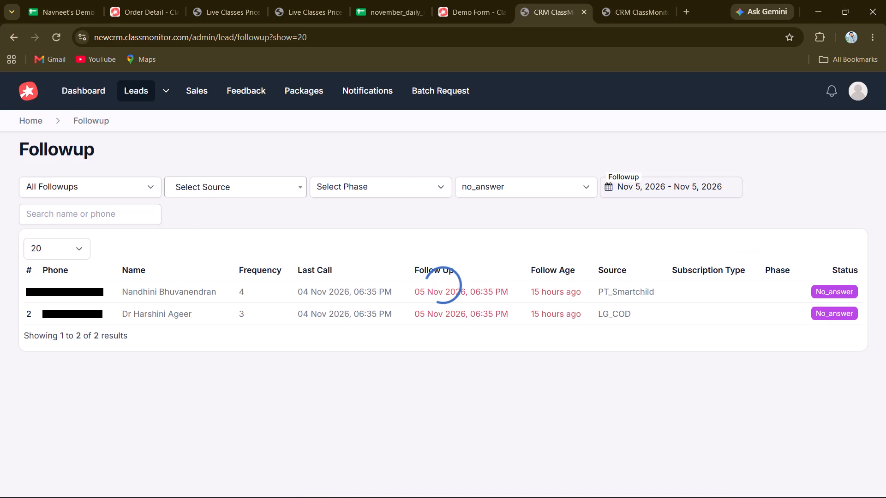
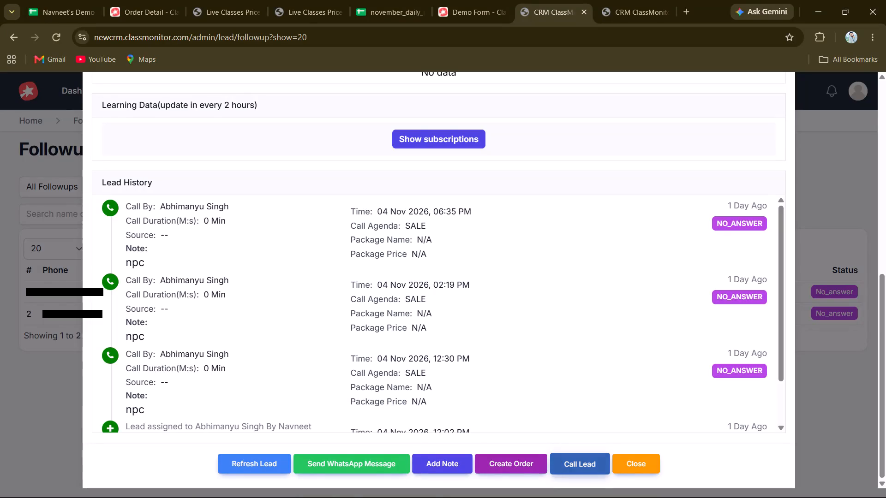
Start a call log for the open LG_COD lead with status NO_ANSWER and the next follow-up in 4 hours.
left_click(589, 462)
scroll(589, 462, "down", 6)
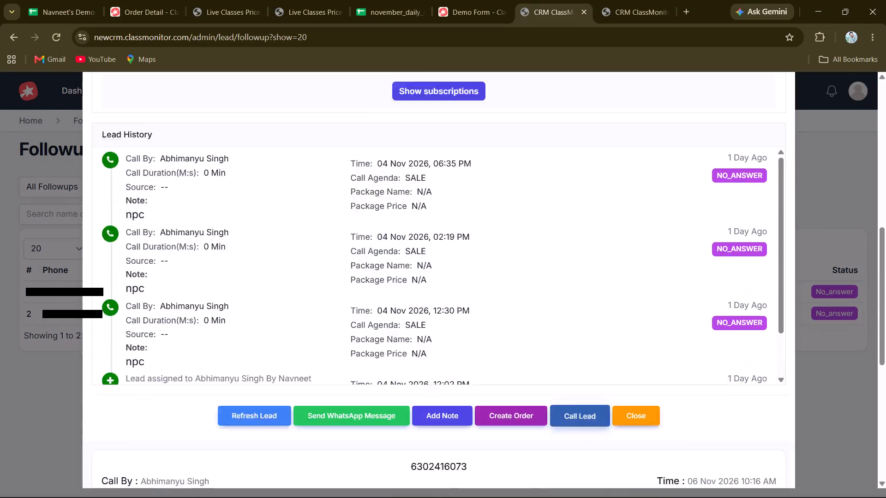
scroll(589, 462, "down", 2)
left_click(299, 231)
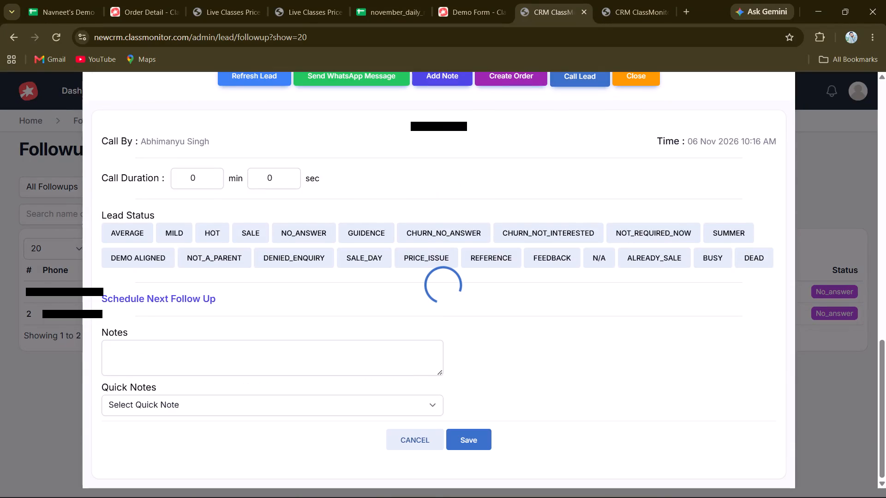
left_click(240, 379)
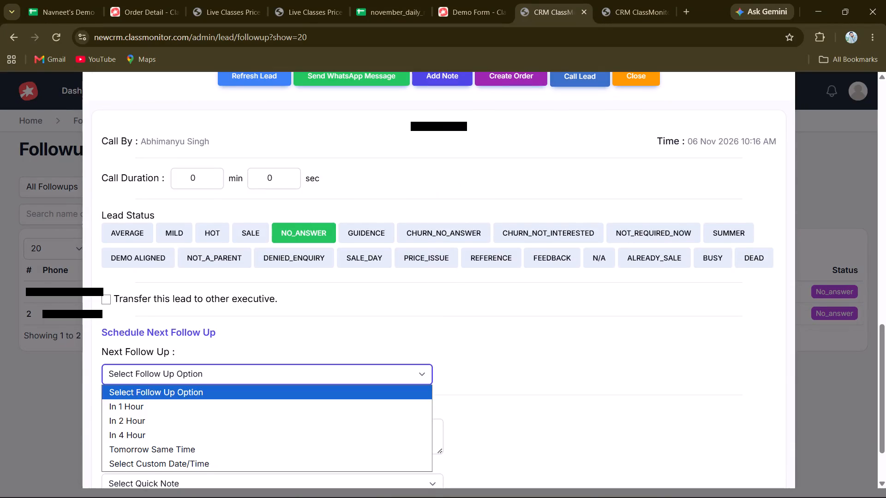
left_click(176, 434)
Add the note "npc" to the call log, save the update and close the lead.
left_click(176, 434)
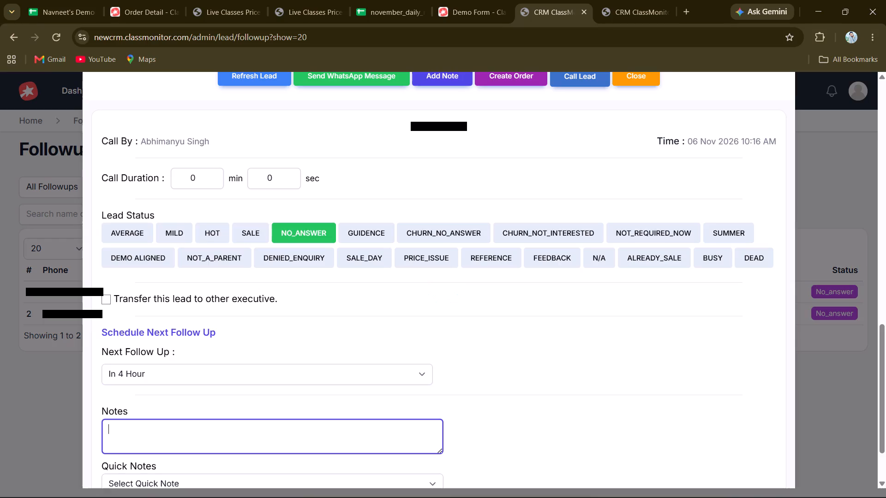
type("np")
key("c")
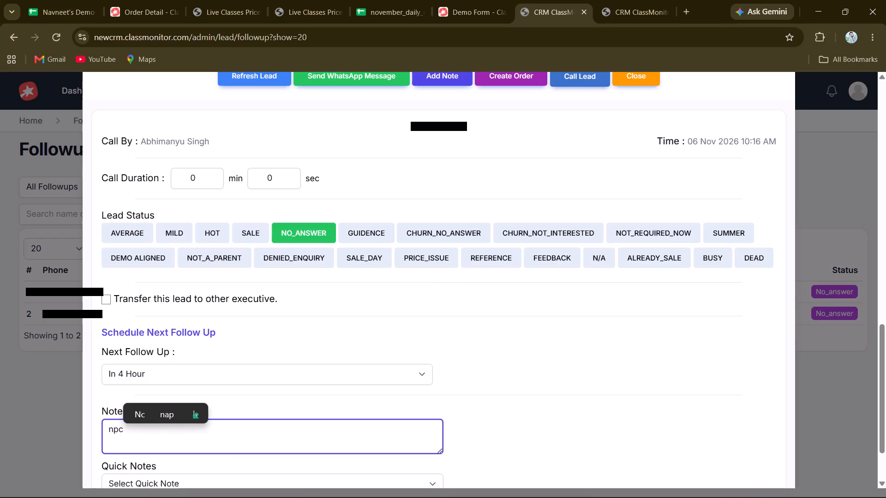
scroll(355, 431, "down", 8)
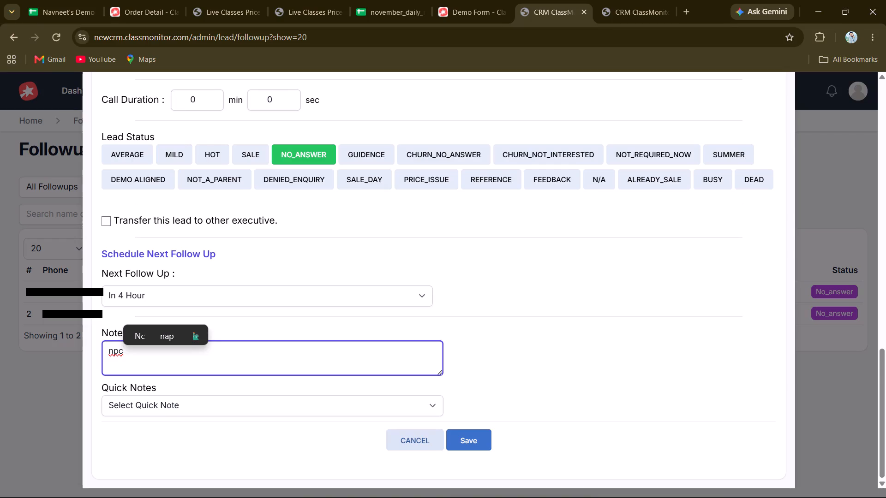
left_click(481, 434)
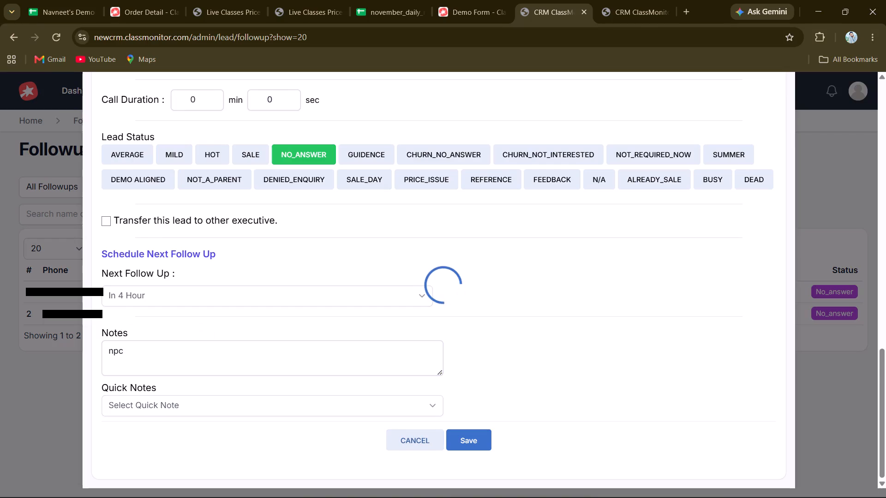
left_click(636, 410)
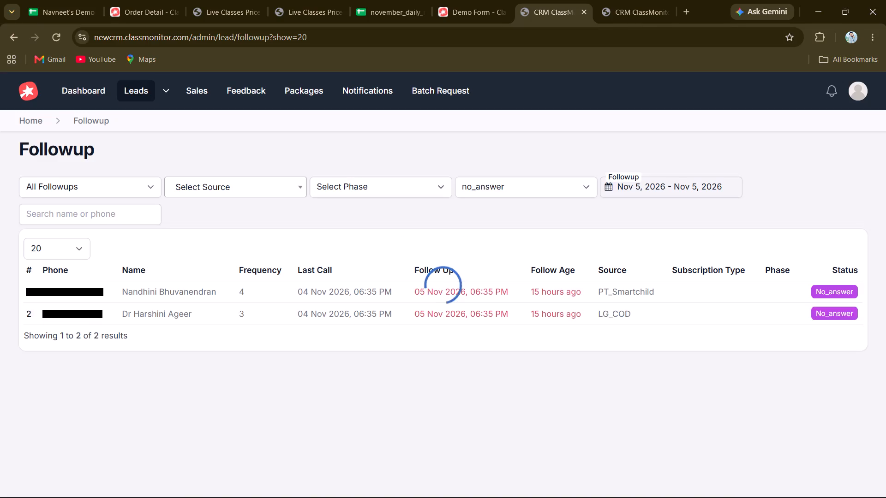
Open the lead with source PT_Smartchild in the filtered no_answer follow-up list.
left_click(338, 285)
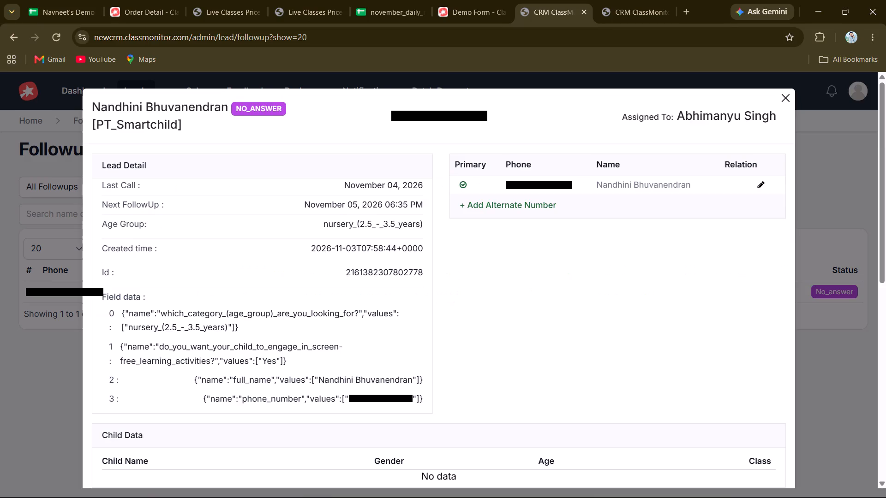
double_click(338, 285)
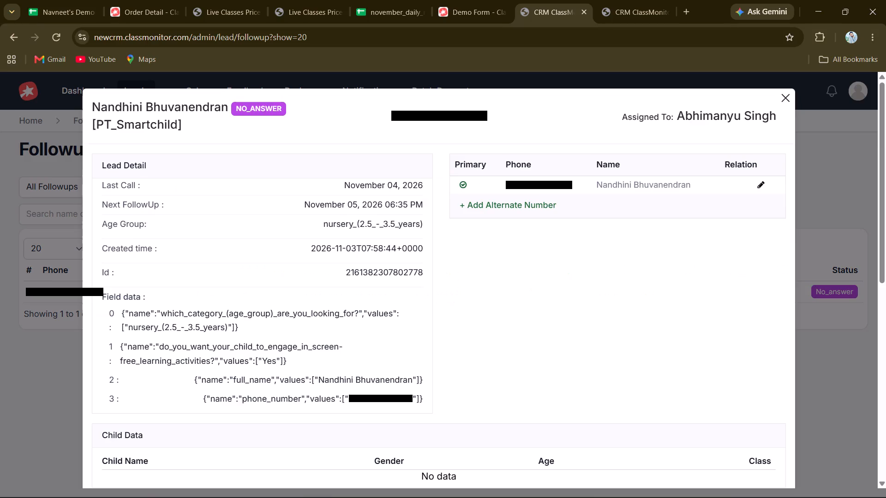
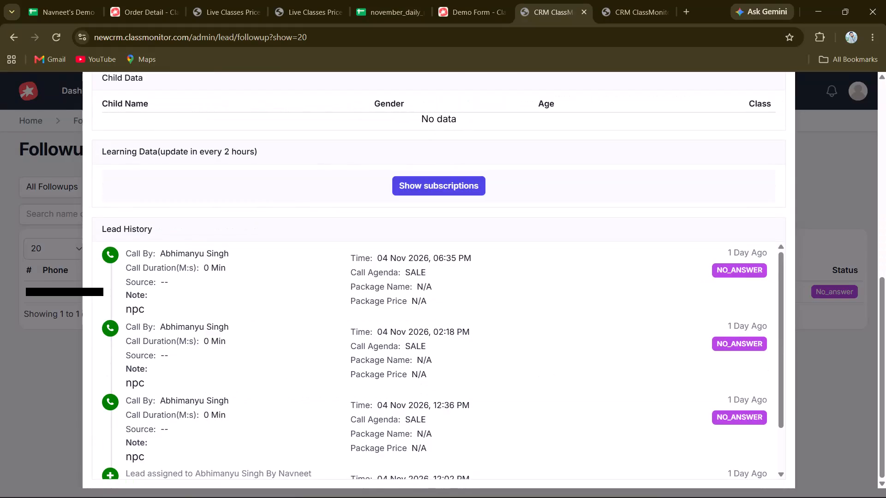
Log a call for the open PT_Smartchild lead with status NO_ANSWER, next follow-up in 4 hours and note "npc", and save it.
left_click(567, 470)
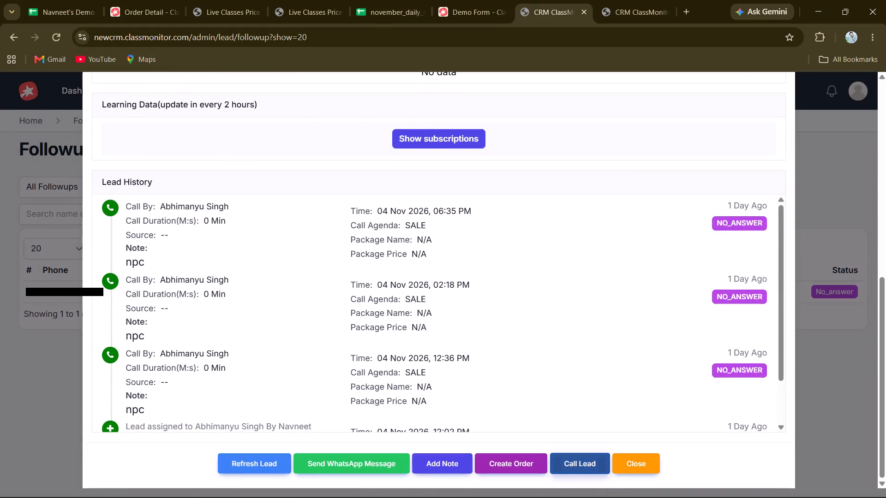
scroll(567, 470, "down", 9)
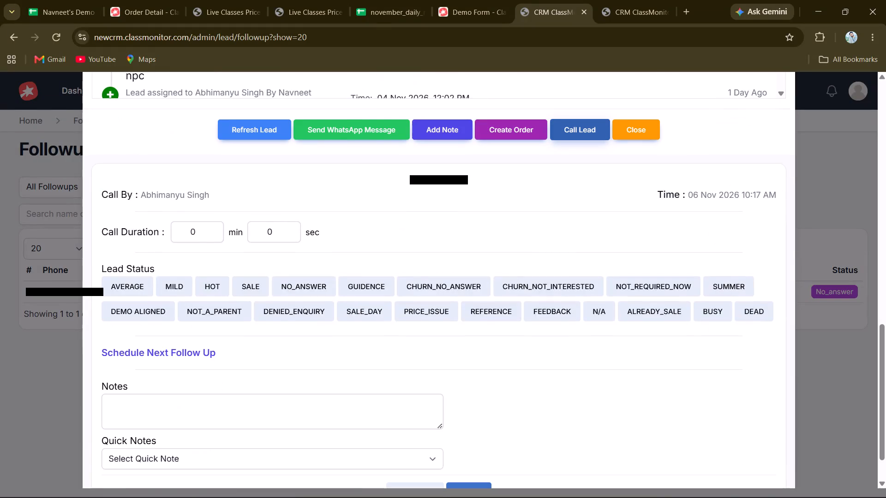
left_click(292, 226)
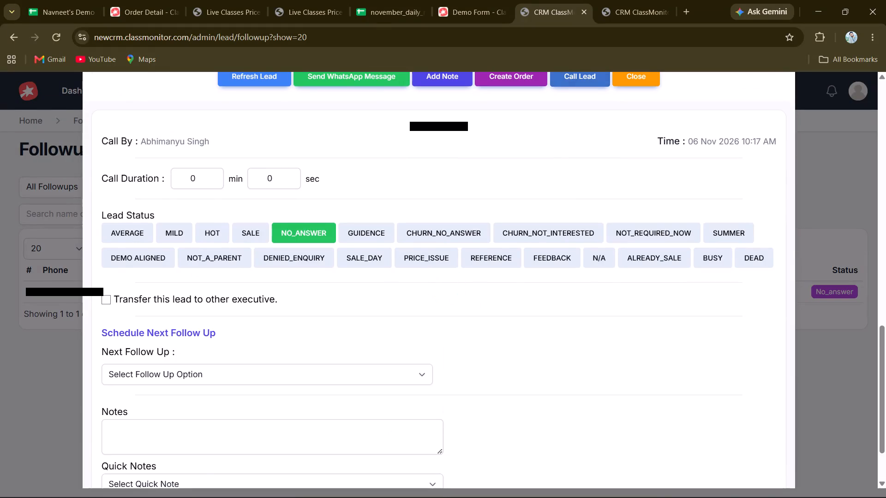
left_click(251, 378)
left_click(163, 439)
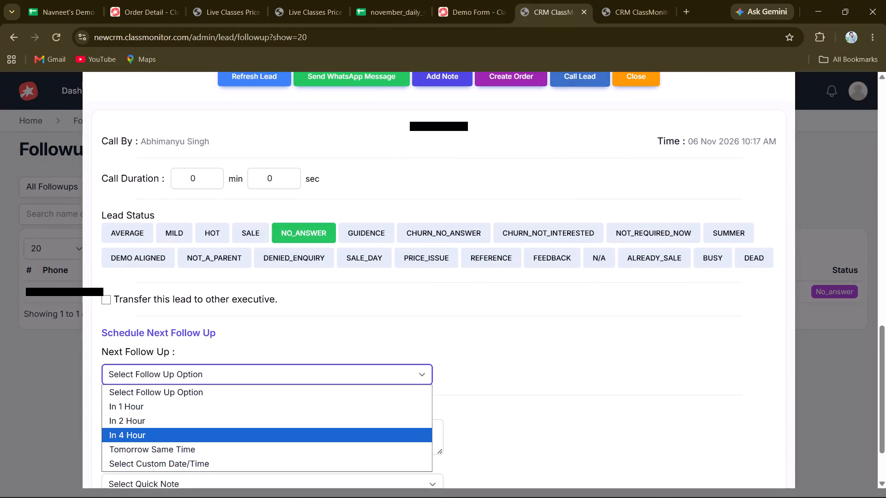
left_click(163, 439)
type("npc")
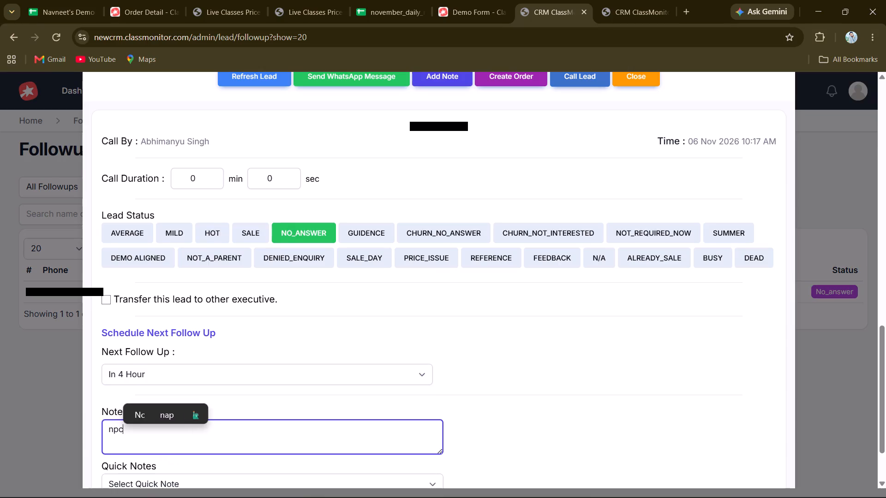
scroll(298, 439, "down", 3)
left_click(469, 440)
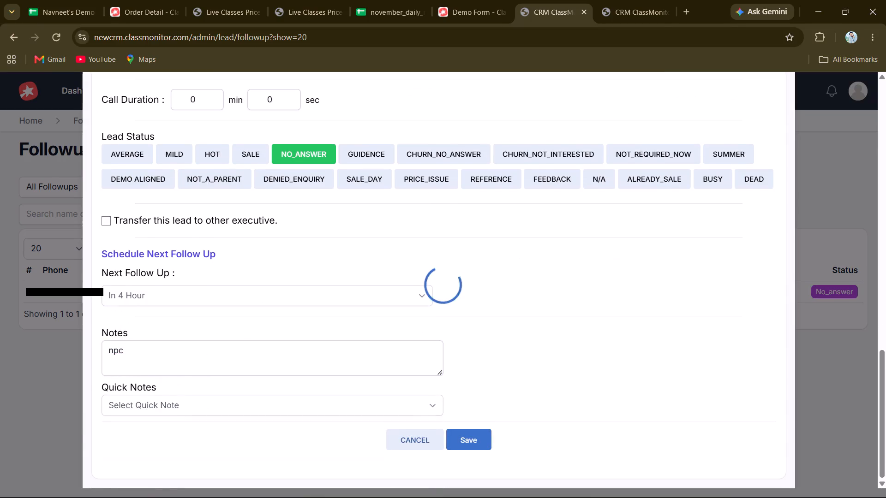
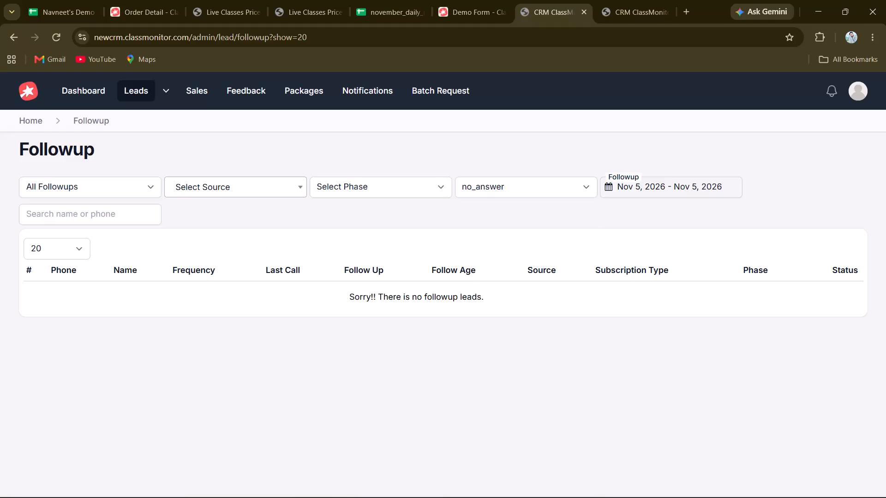
Clear the no_answer status filter so the Nov 5, 2026 follow-ups of every status are listed.
left_click(492, 211)
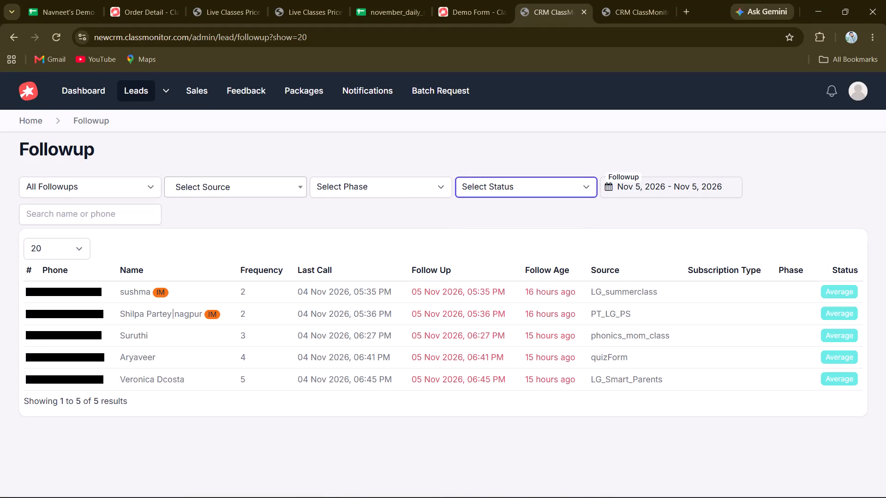
Start a call log for the LG_summerclass lead with status AVERAGE and a call duration of 5 minutes.
left_click(326, 285)
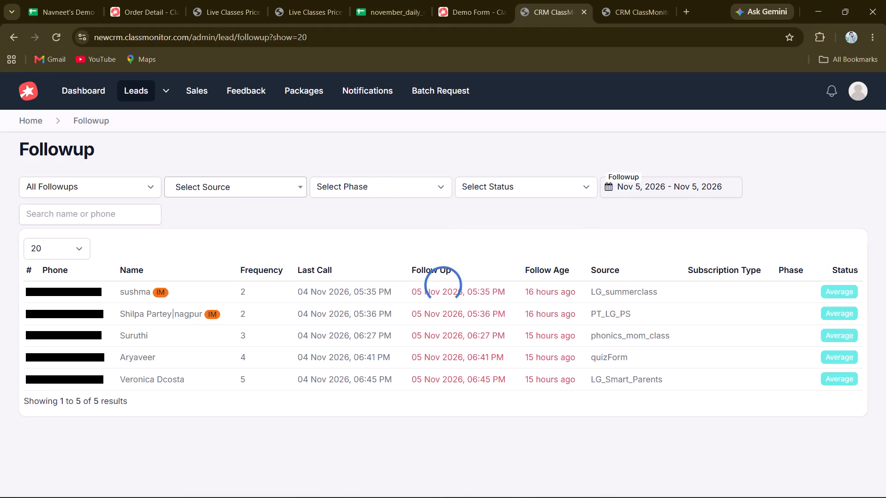
scroll(326, 285, "down", 8)
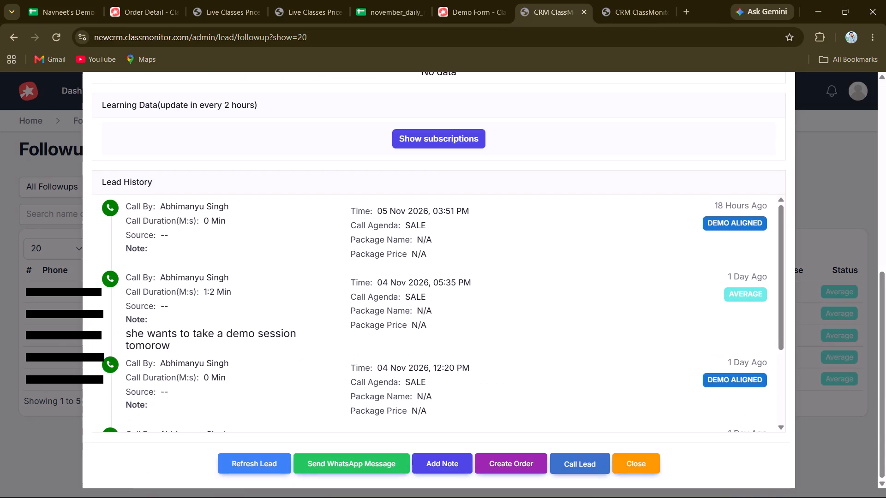
left_click(565, 459)
scroll(565, 459, "down", 7)
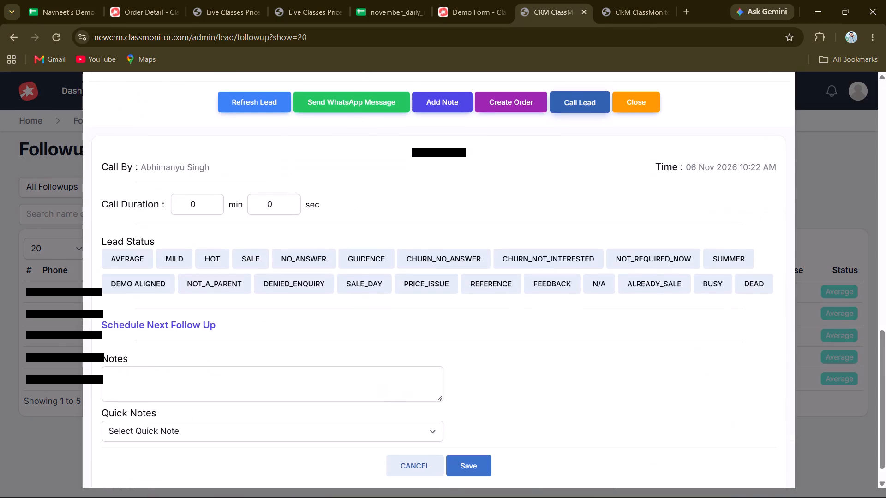
left_click(118, 227)
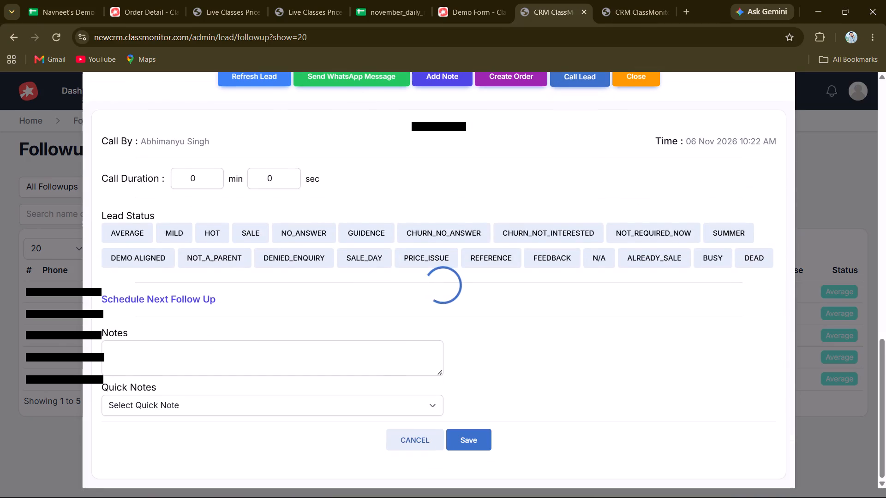
left_click_drag(202, 166, 199, 170)
left_click(199, 170)
key("BackSpace")
key("5")
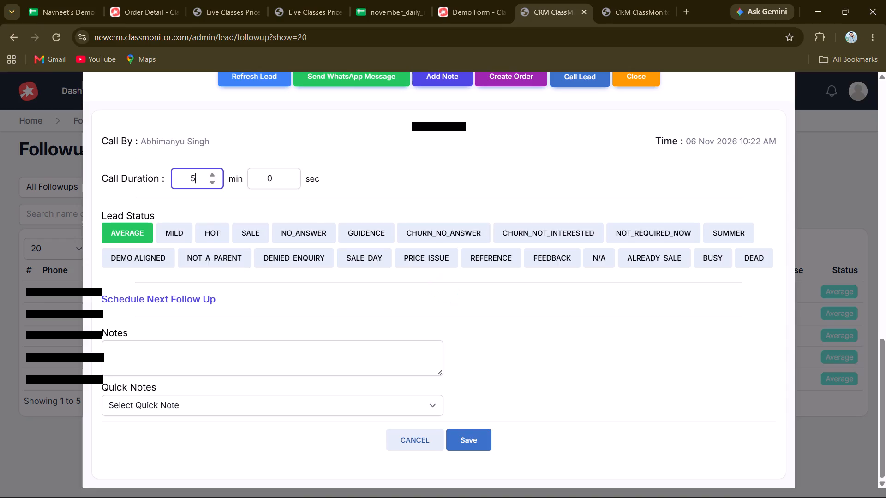
Enter the call note "her child not sit properly so she [planned after some time".
left_click(241, 351)
type("her child not sit properly so")
key("space")
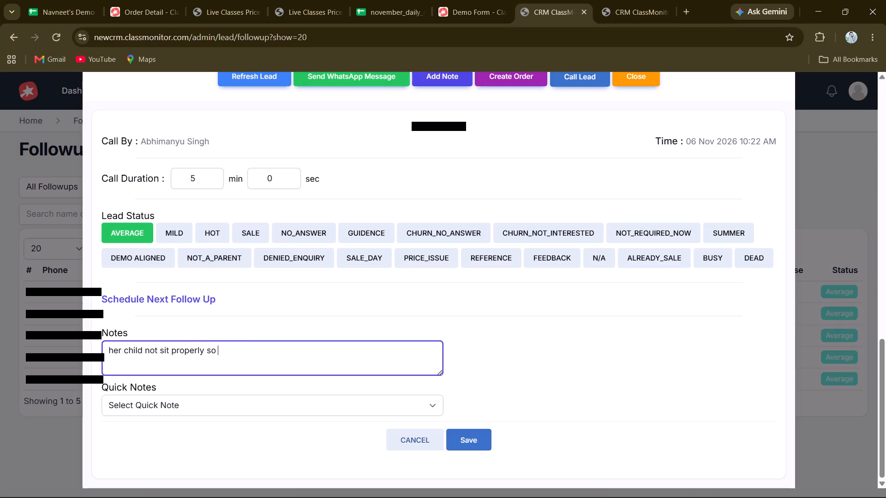
type("she [planned after some time")
key("space")
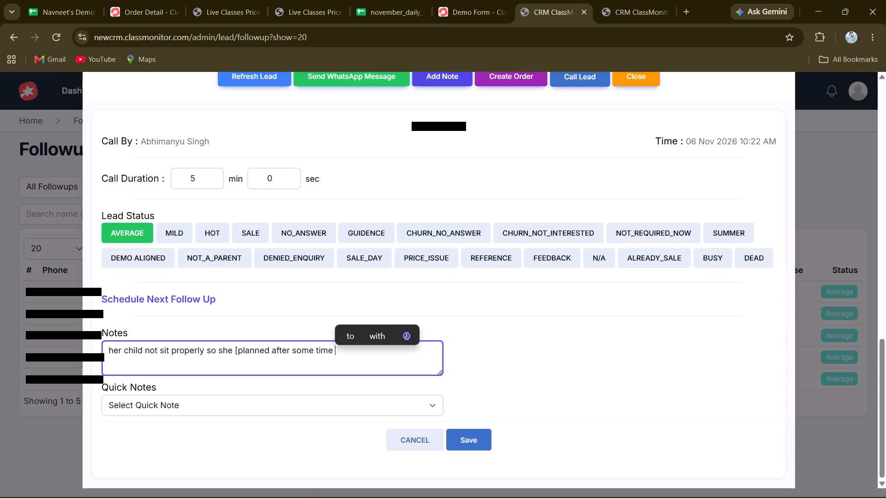
left_click(193, 302)
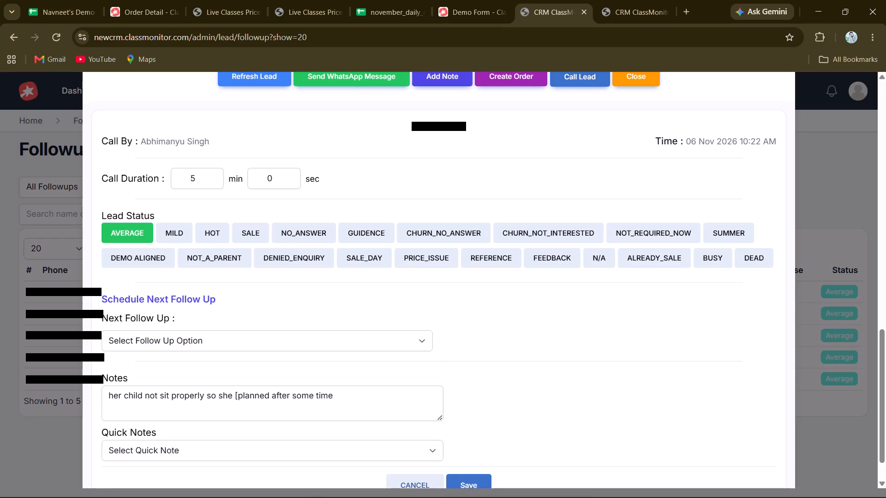
left_click(260, 333)
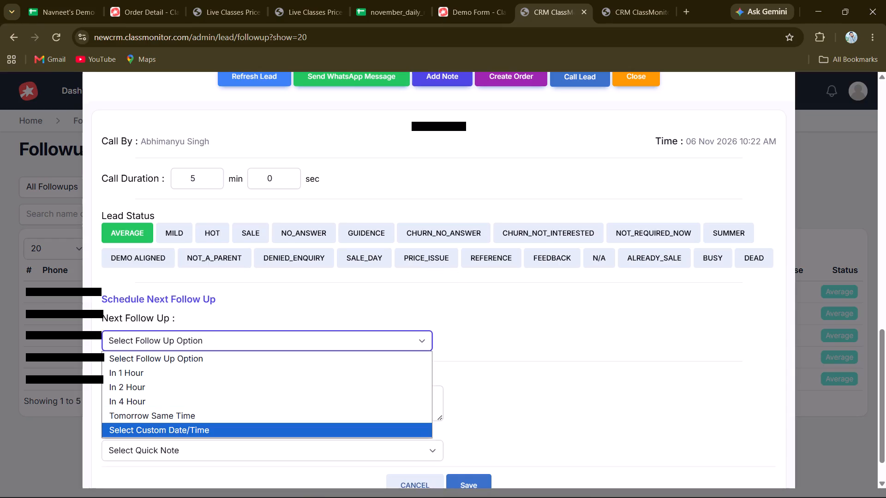
left_click(186, 432)
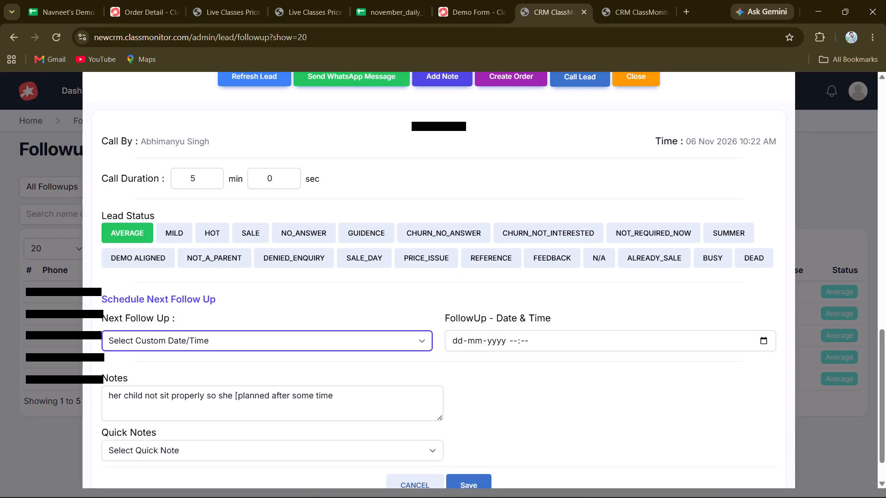
left_click(761, 340)
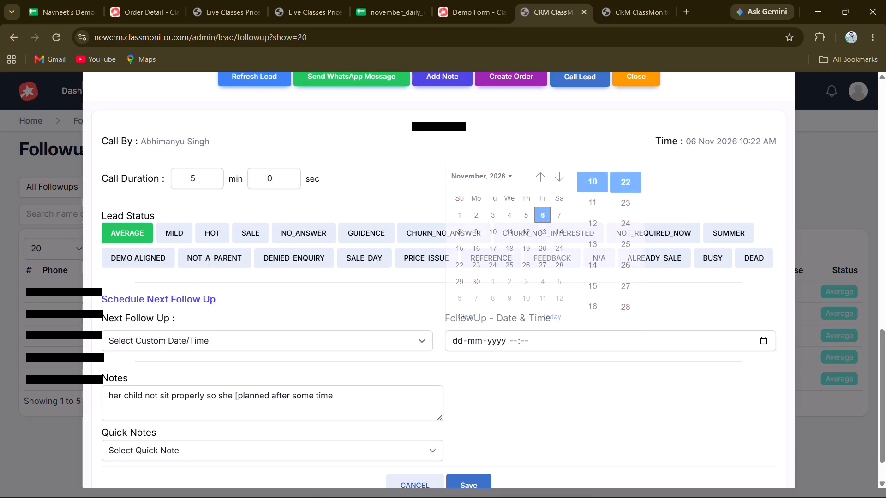
left_click(495, 232)
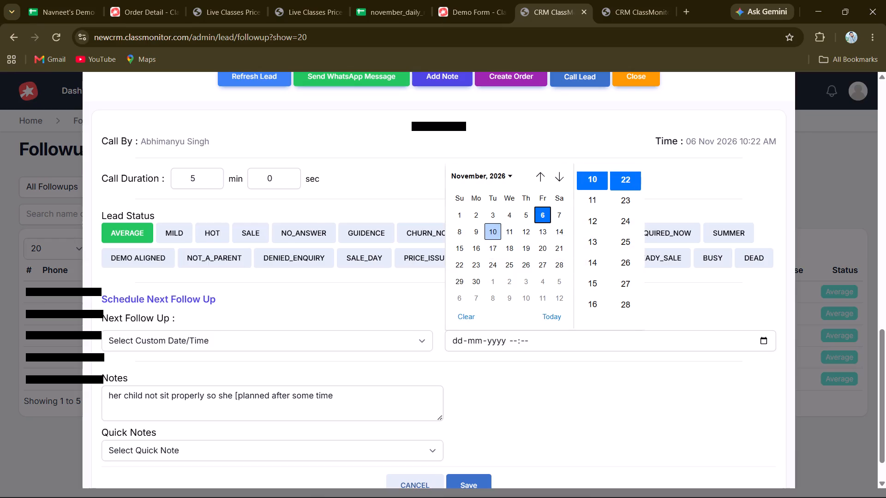
left_click(369, 409)
scroll(421, 406, "down", 2)
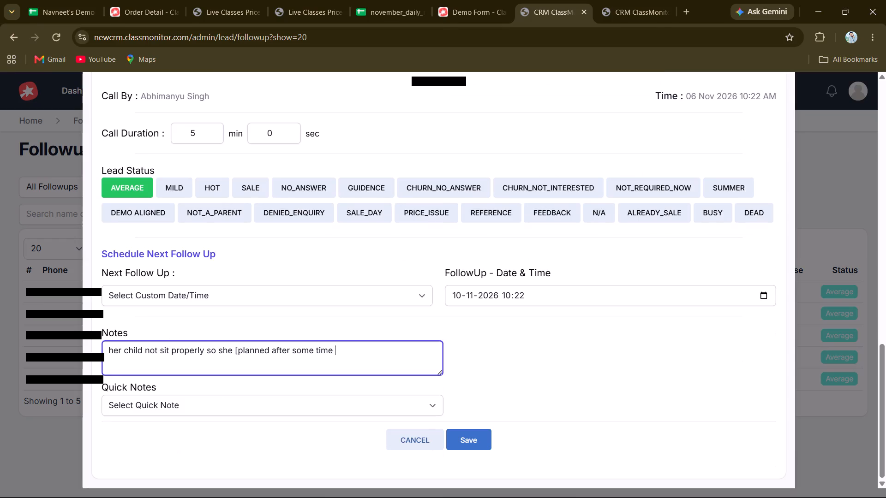
left_click(478, 439)
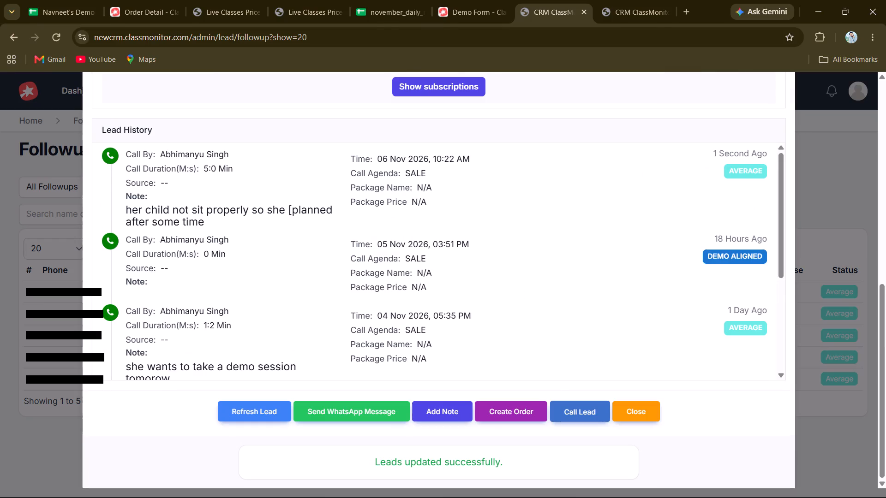
left_click(640, 412)
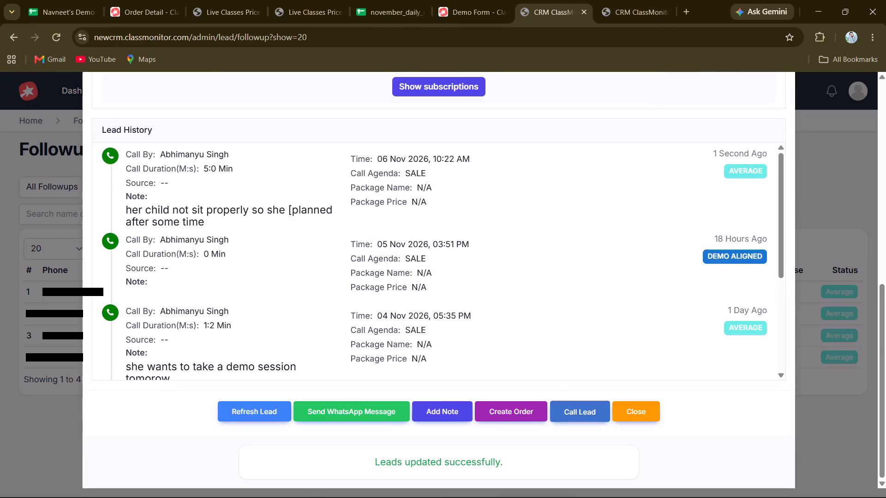
Open the PT_LG_PS lead from the follow-up list and start a call log with status AVERAGE.
left_click(321, 287)
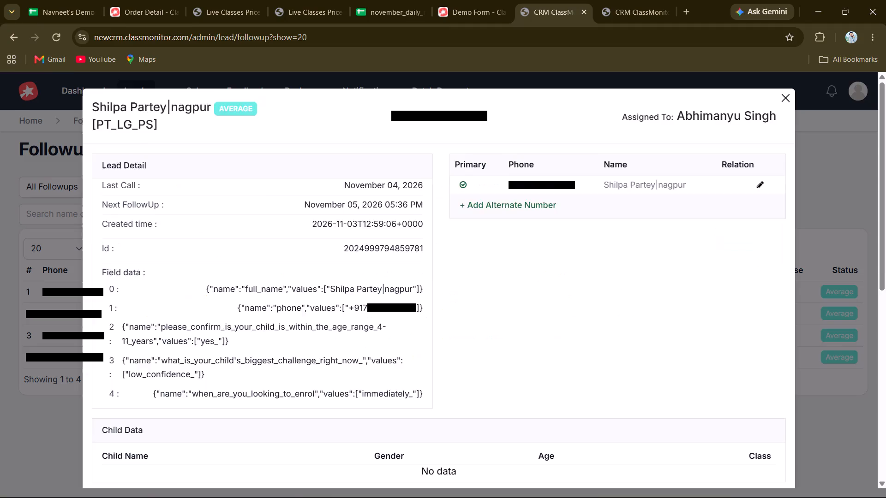
scroll(321, 287, "down", 6)
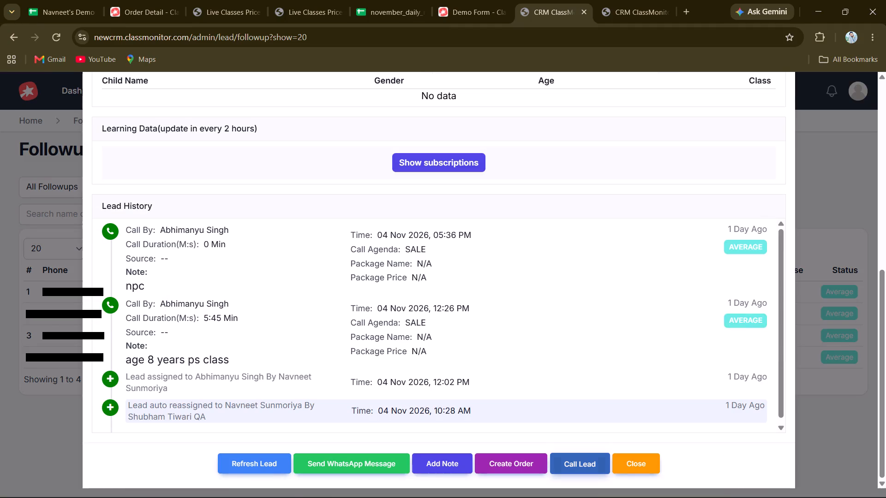
left_click(581, 457)
scroll(581, 457, "down", 8)
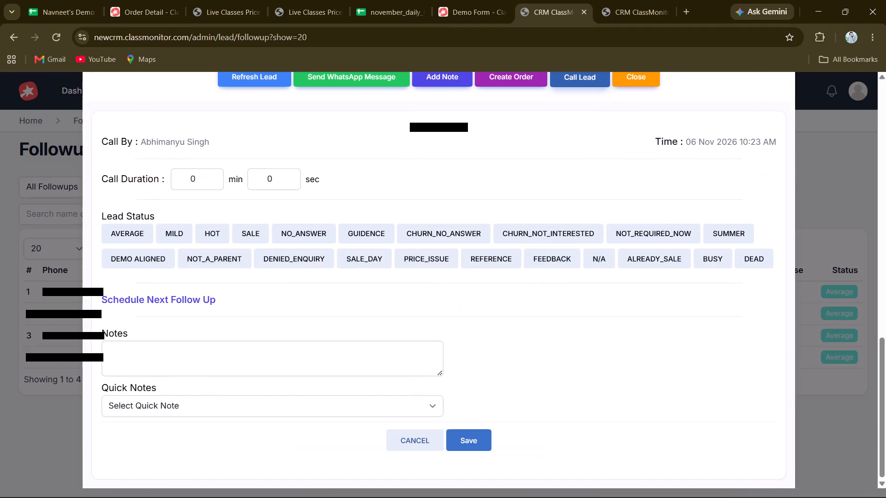
left_click(117, 231)
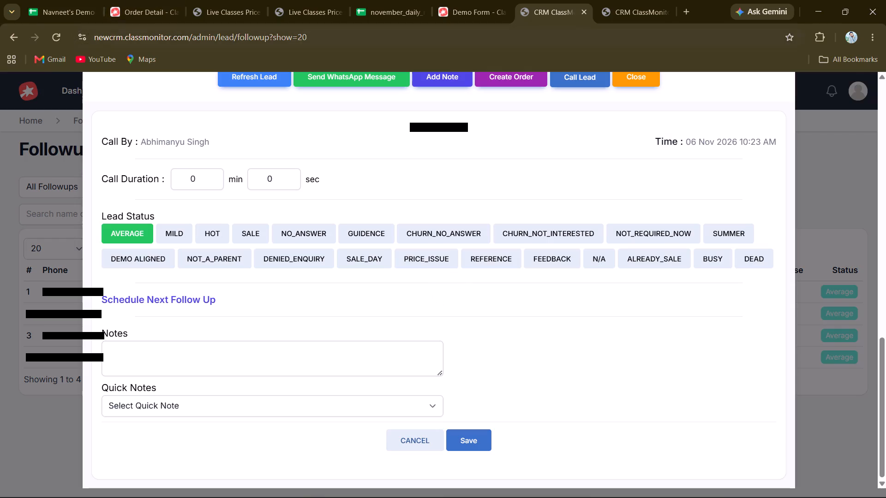
Switch to the Call History browser tab, open the Sales page there and clear its date filter.
left_click(642, 0)
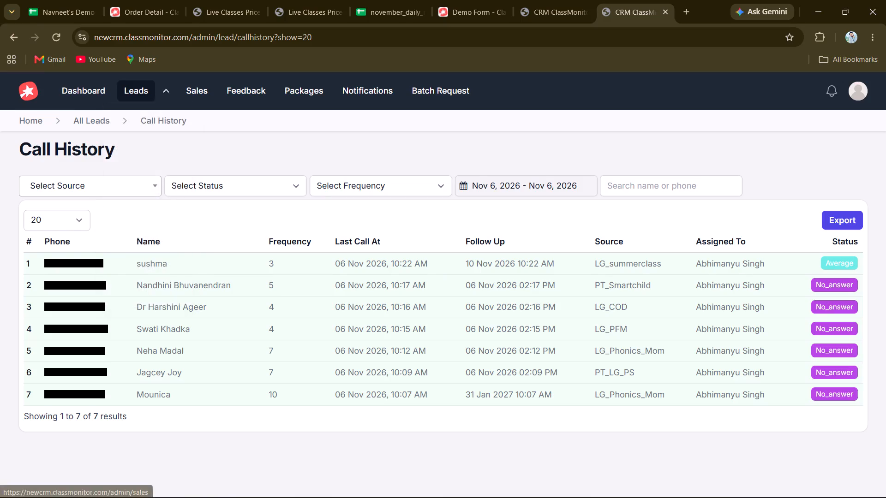
left_click(201, 95)
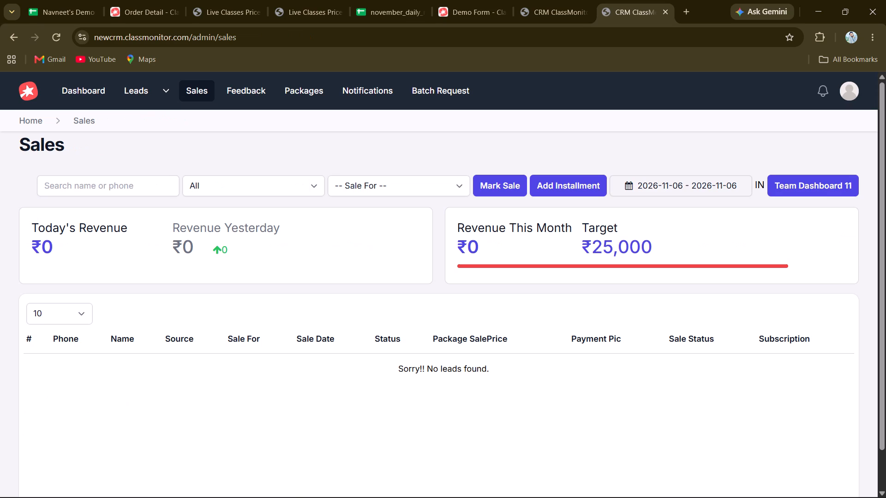
left_click(668, 180)
left_click(644, 203)
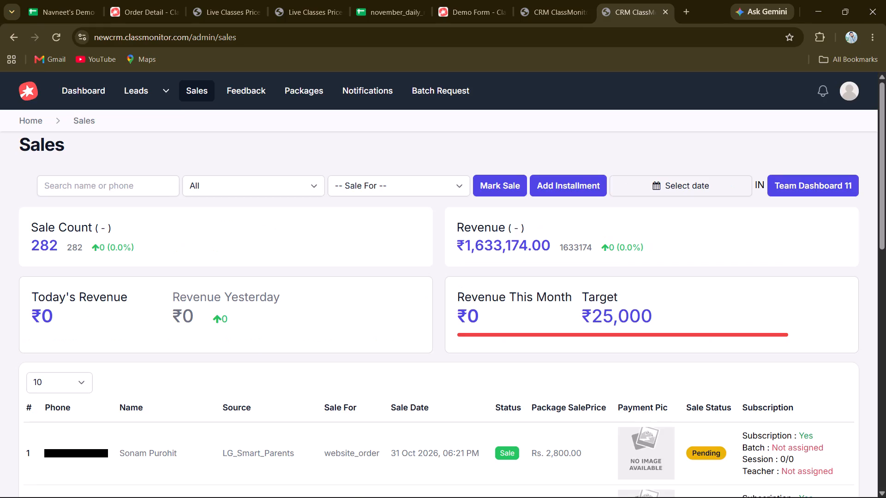
Look through the first page of sales records, checking sources, sale dates, prices and subscription details.
scroll(375, 428, "down", 4)
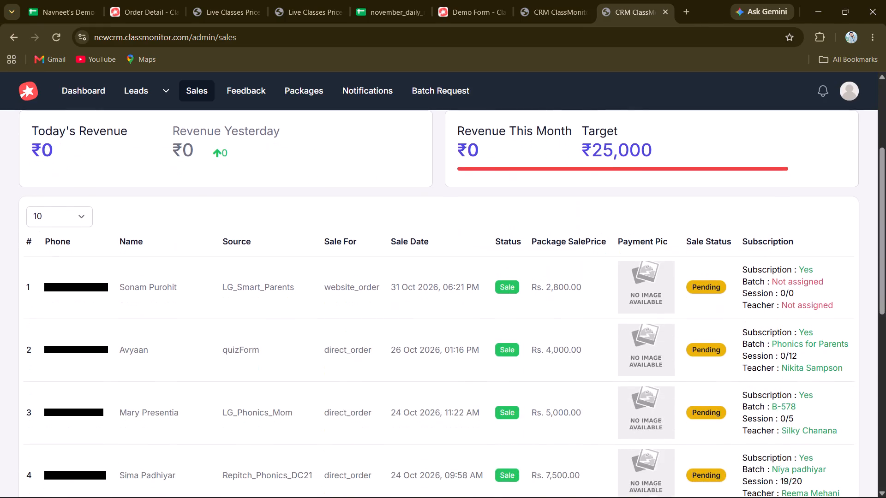
scroll(375, 428, "down", 3)
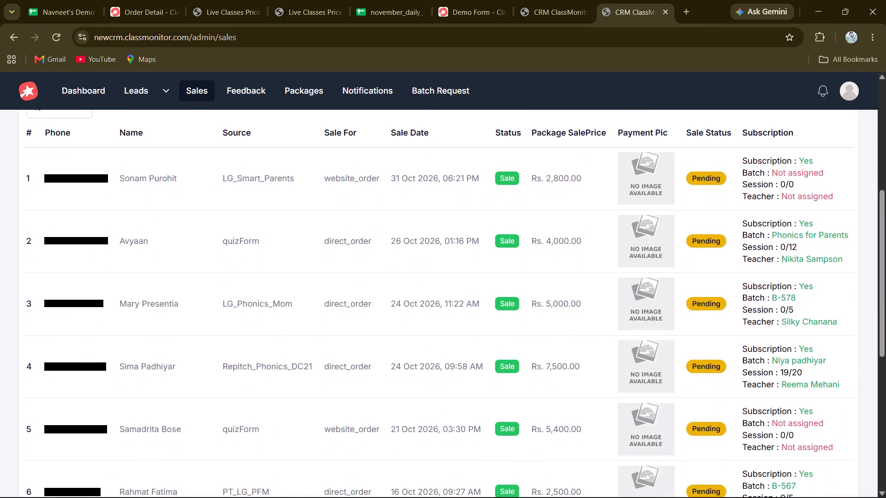
scroll(375, 428, "down", 3)
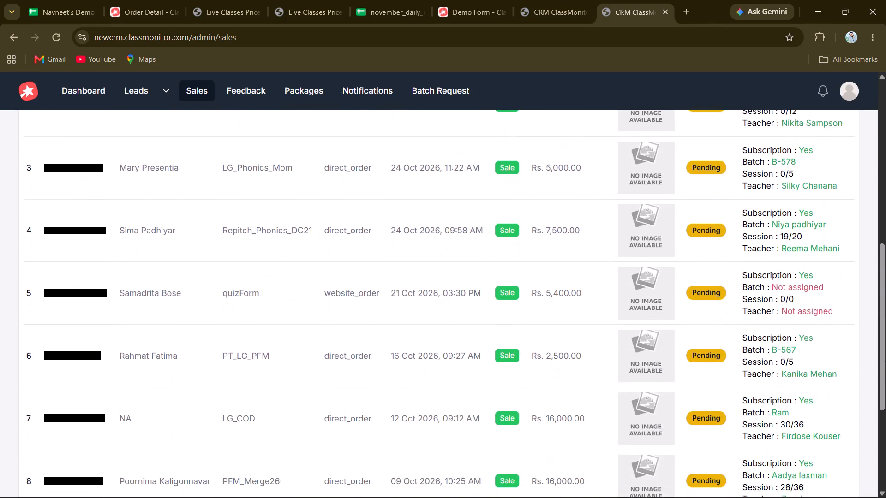
scroll(375, 428, "down", 3)
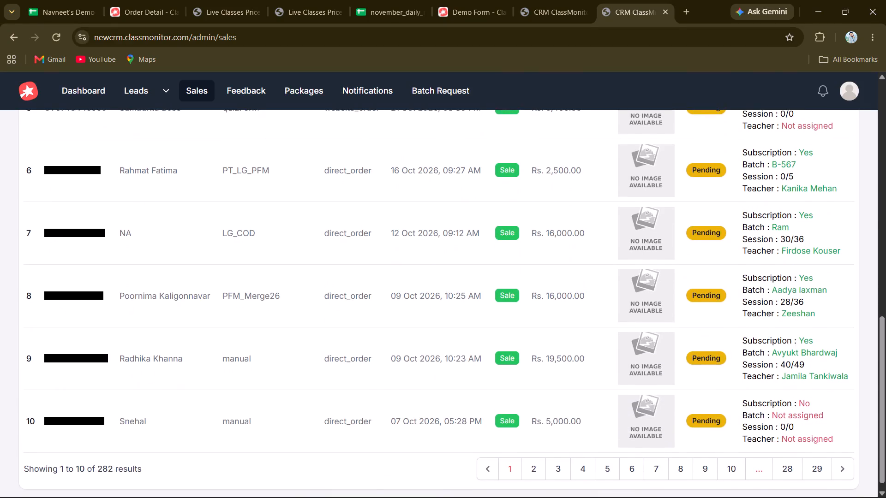
scroll(375, 428, "down", 1)
Open page 2 of the sales list and review its records, including batch, session and teacher details.
left_click(527, 453)
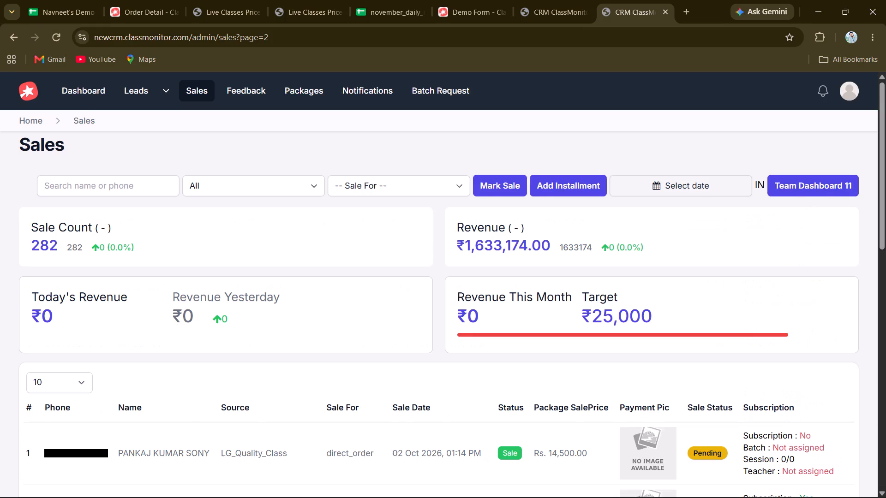
scroll(317, 444, "down", 3)
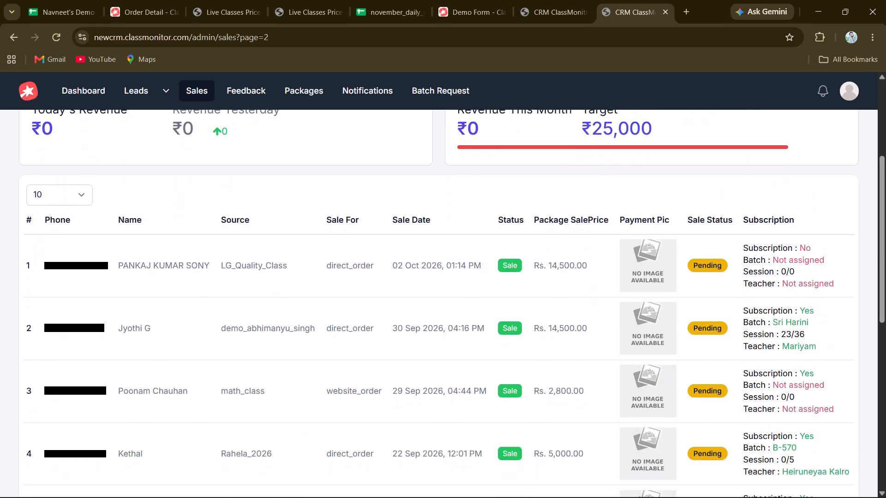
scroll(317, 444, "down", 3)
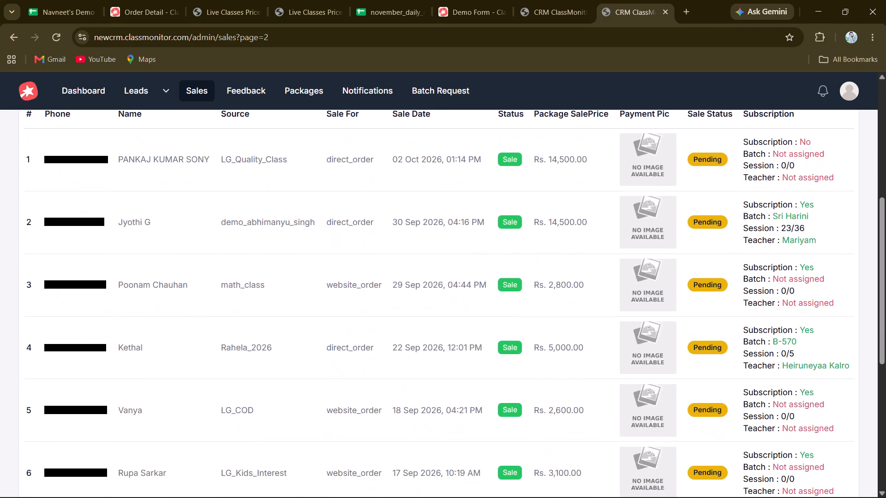
scroll(317, 444, "down", 3)
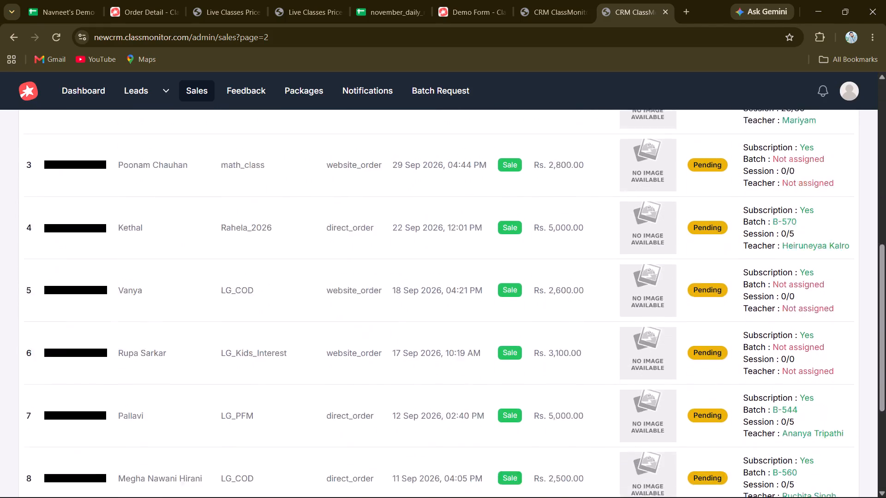
scroll(317, 444, "down", 3)
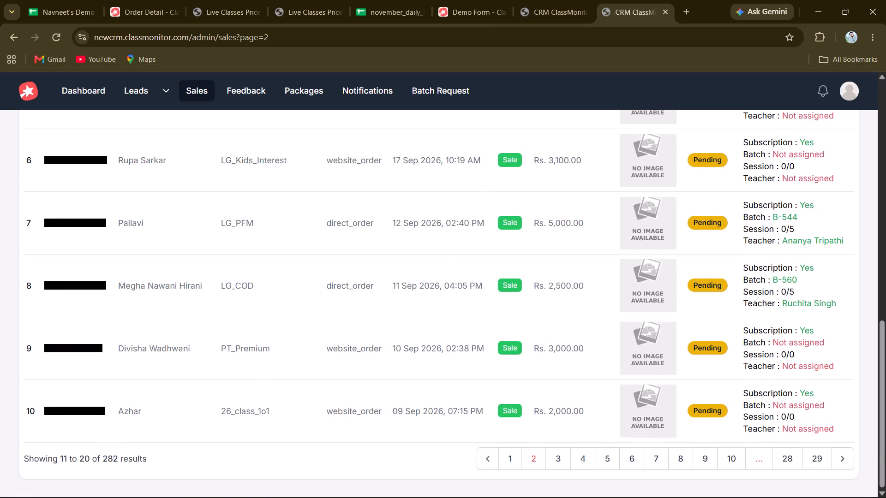
scroll(552, 423, "up", 5)
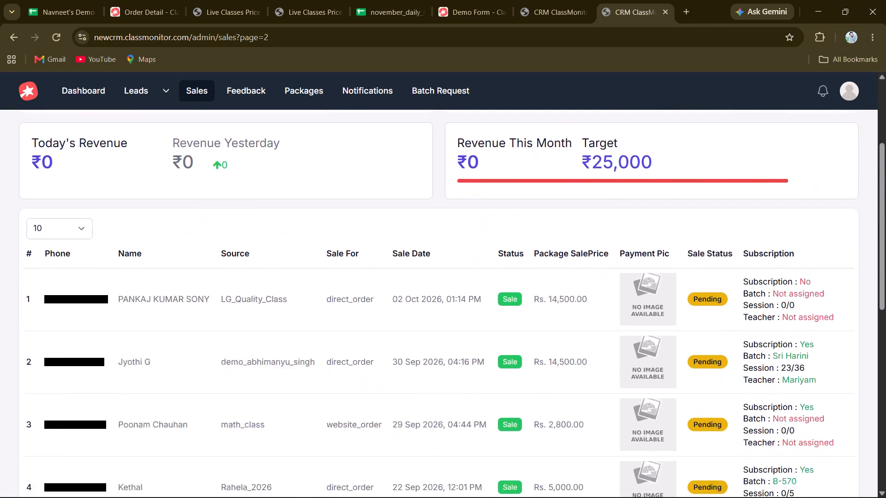
scroll(552, 423, "down", 3)
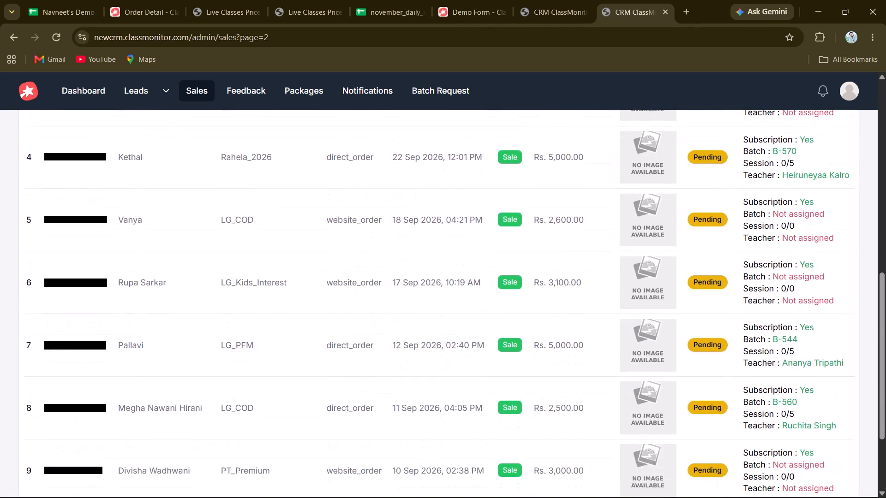
scroll(552, 423, "down", 3)
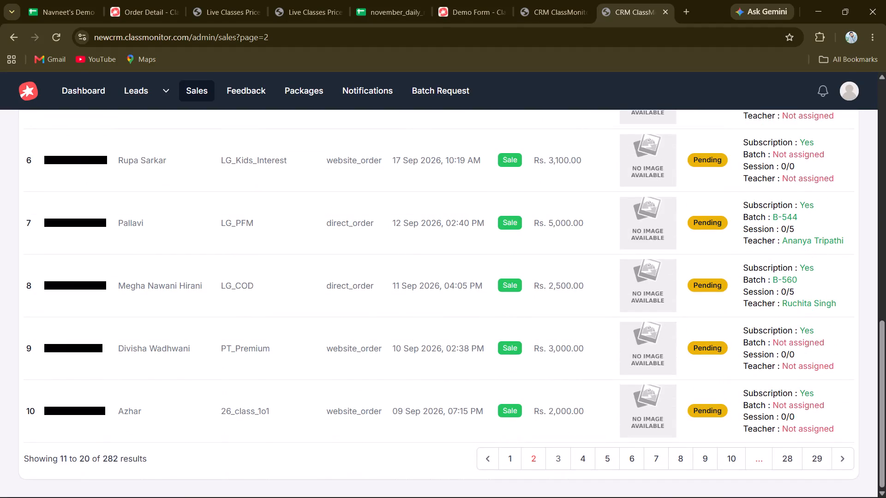
Open page 3 of the sales list and review its records, including sources, sale dates, prices and subscription details.
left_click(557, 453)
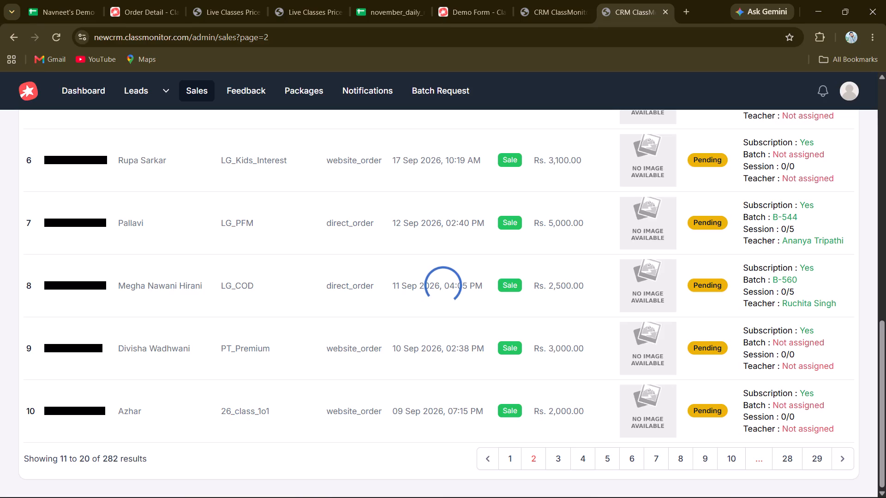
scroll(311, 392, "down", 3)
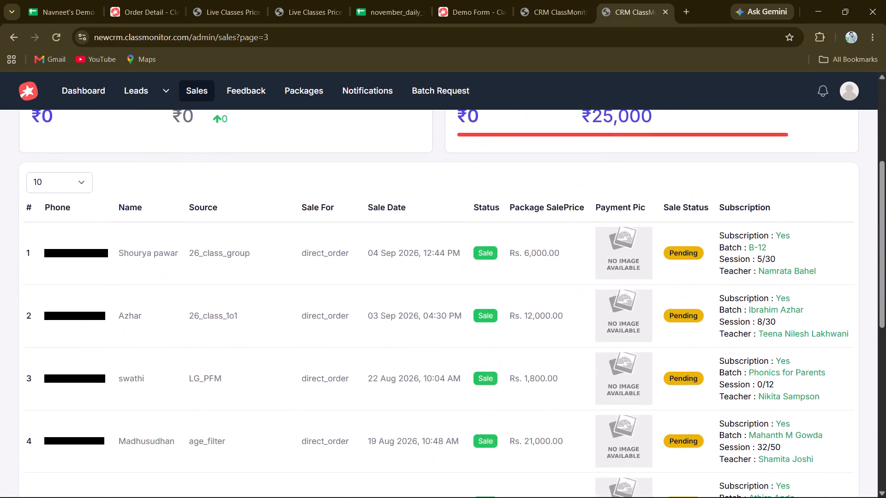
scroll(311, 392, "down", 4)
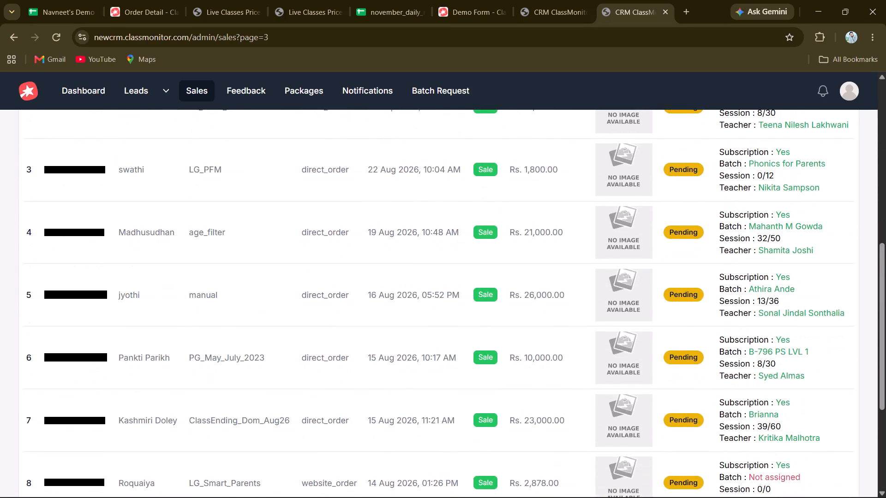
scroll(311, 392, "down", 3)
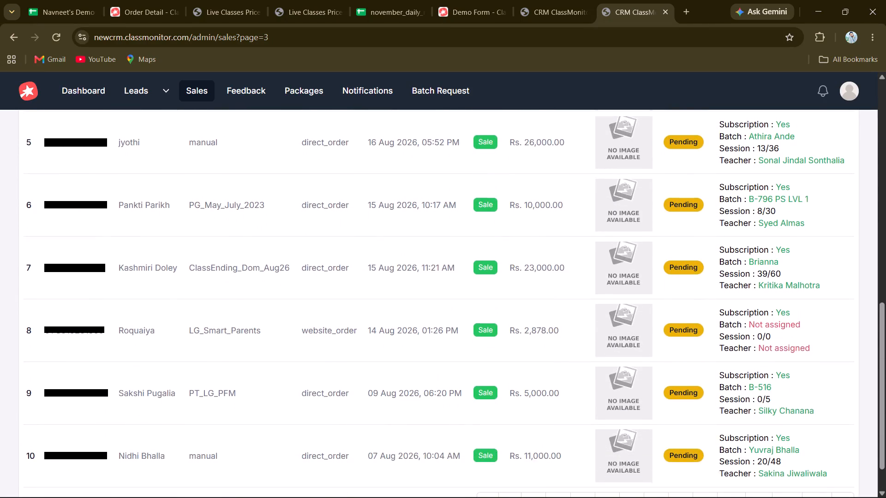
scroll(311, 392, "down", 3)
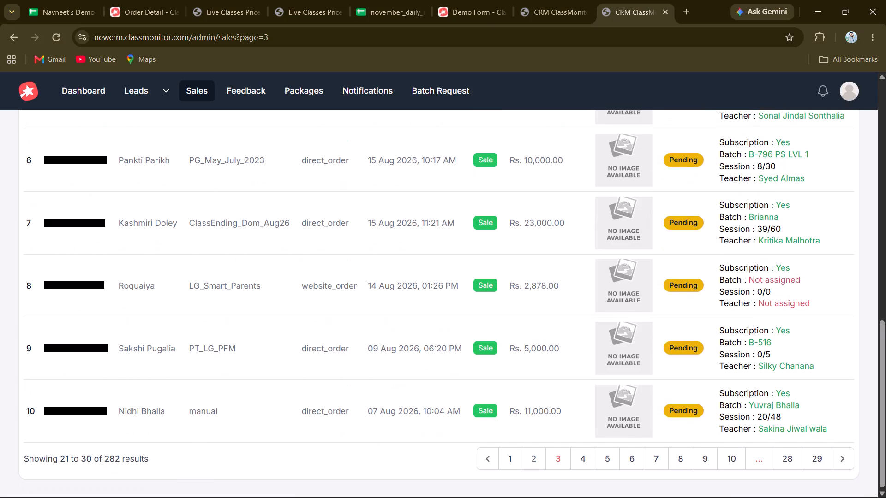
Go back to page 2 of the sales list and recheck its sources, prices, batches and assigned teachers.
left_click(538, 453)
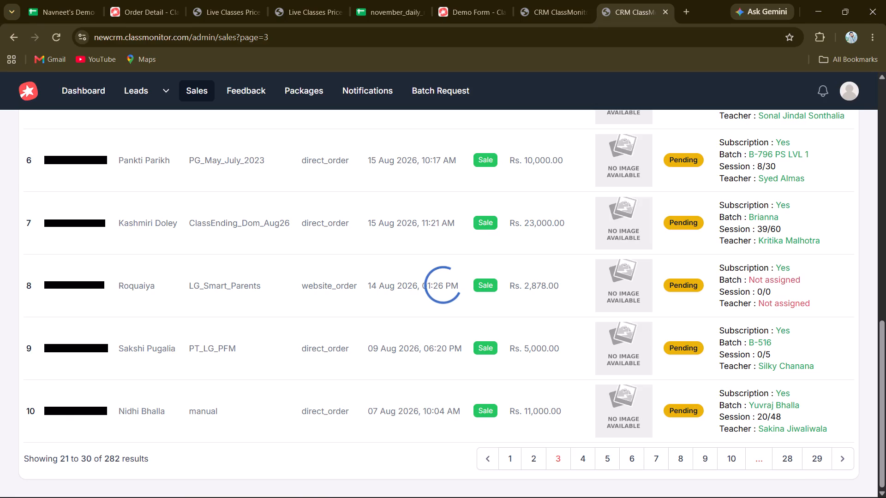
scroll(330, 397, "down", 6)
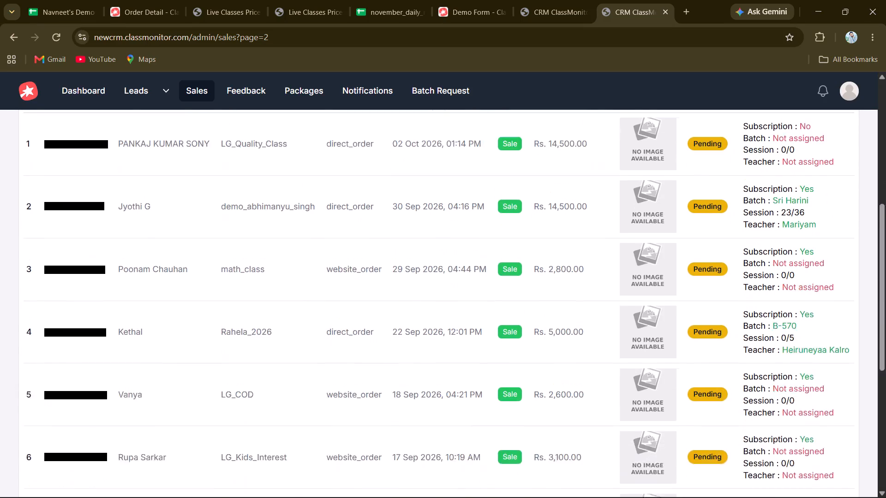
scroll(330, 397, "down", 3)
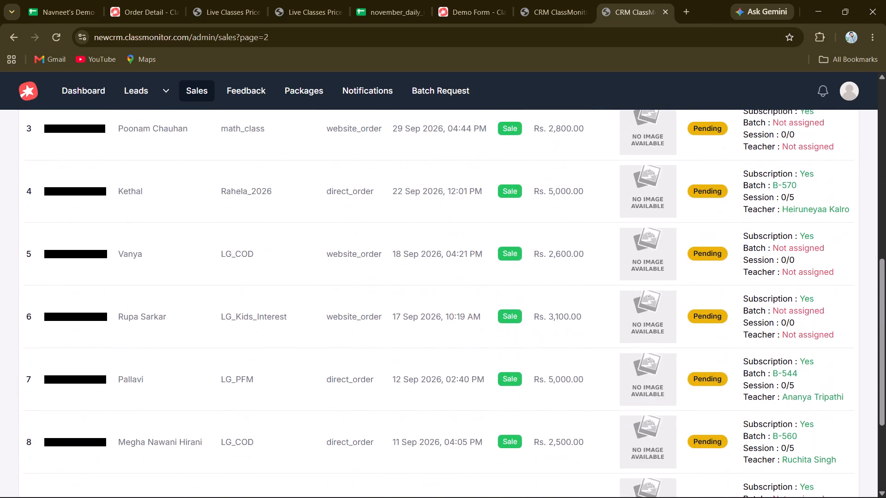
scroll(330, 397, "down", 1)
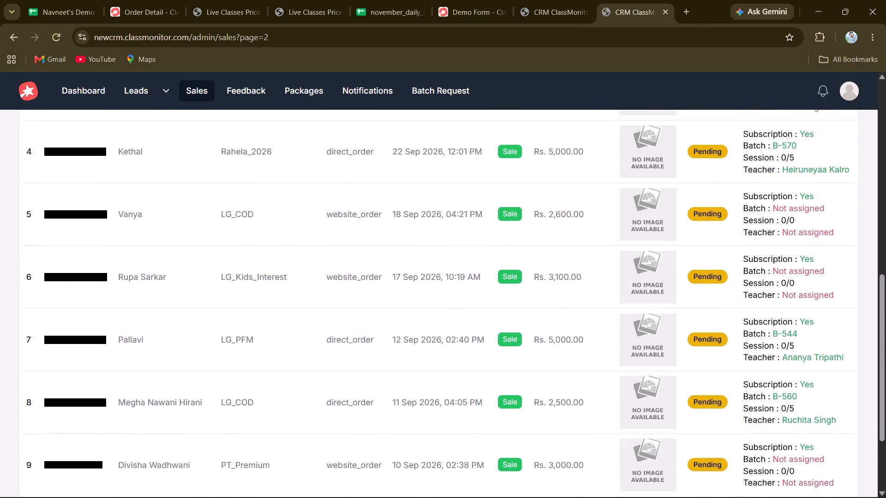
scroll(330, 397, "down", 2)
scroll(330, 397, "up", 1)
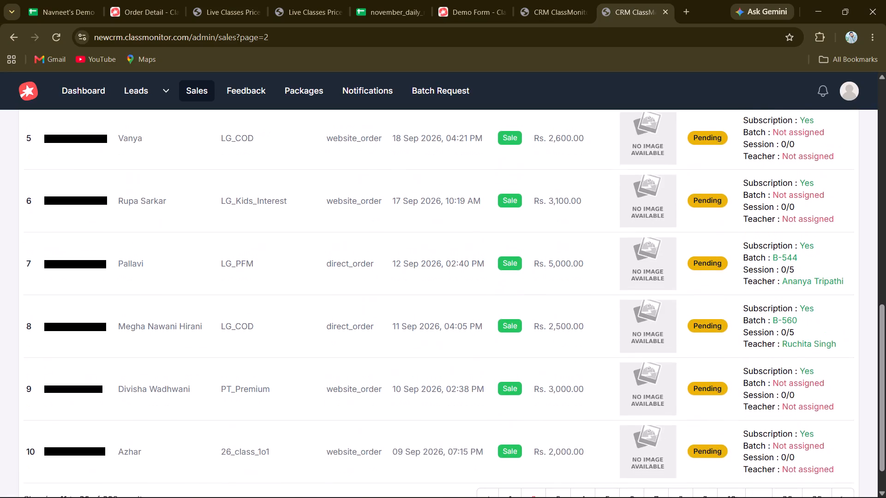
scroll(330, 397, "up", 4)
scroll(330, 397, "down", 3)
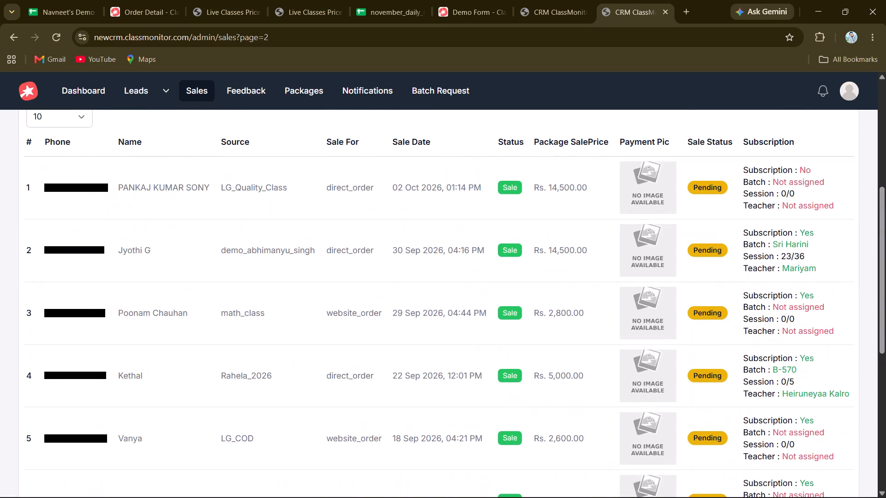
scroll(330, 397, "down", 8)
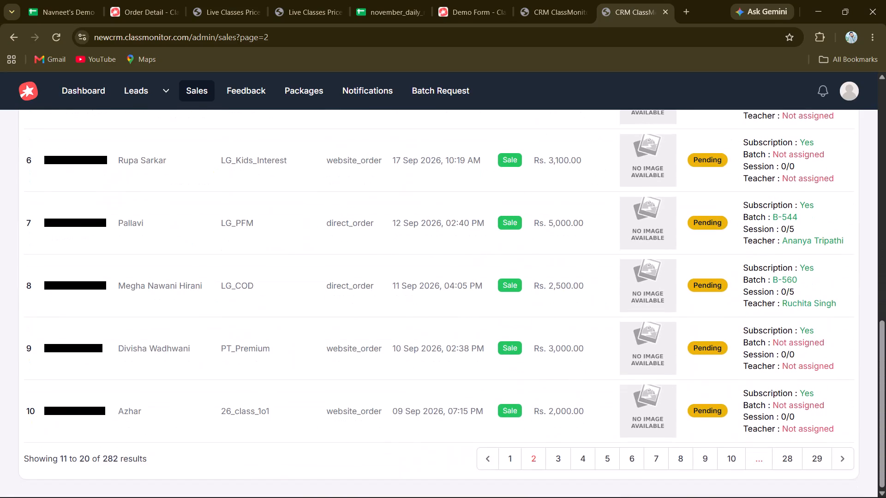
Return to page 1 of the sales list and look through its records down to the last rows.
left_click(513, 458)
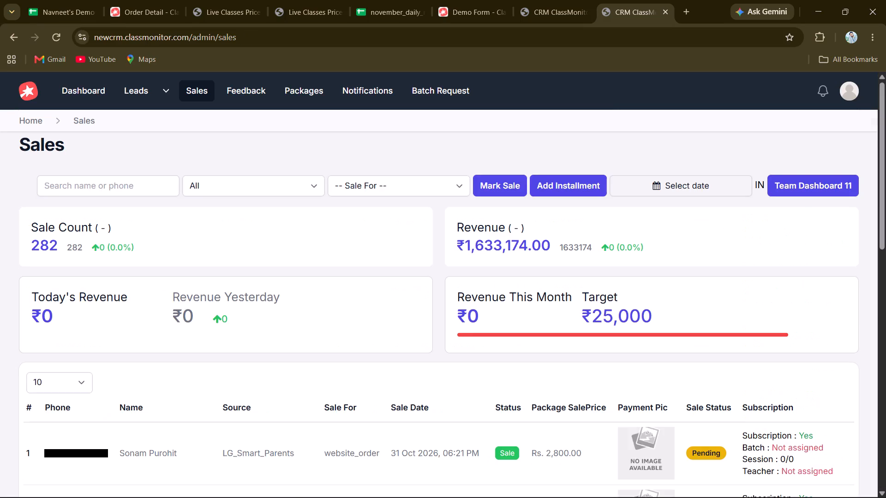
scroll(368, 466, "down", 4)
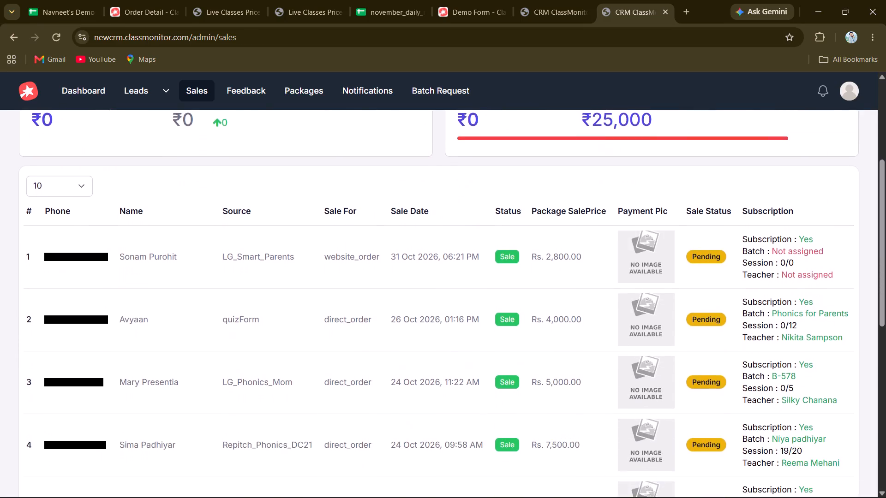
scroll(368, 466, "down", 3)
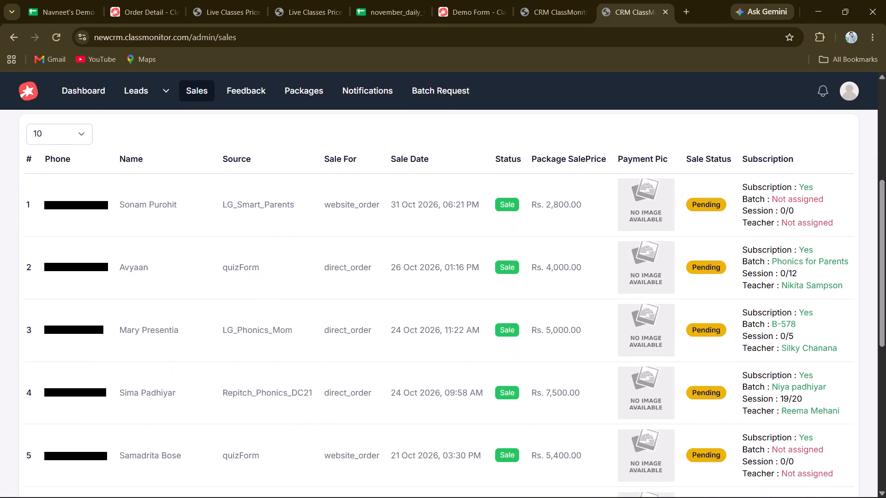
Look through the page 1 sales records again, checking sources, sale dates, prices, batches and assigned teachers in rows 5 to 10.
scroll(368, 466, "down", 3)
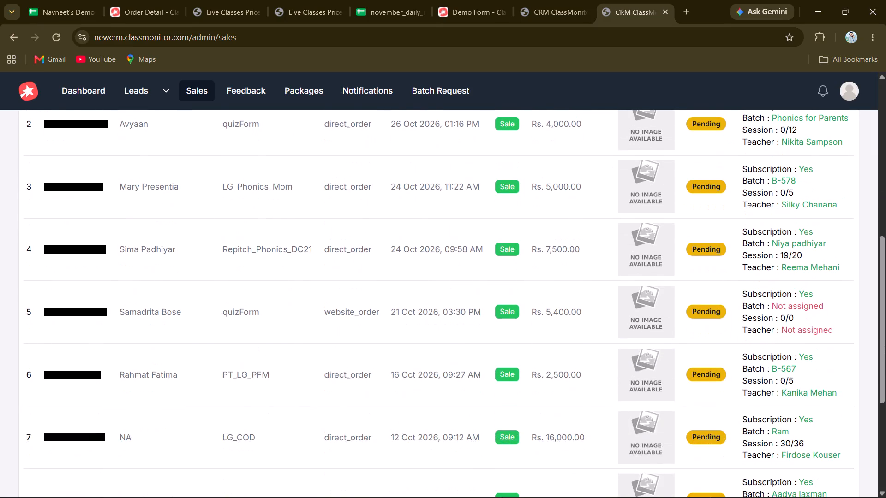
scroll(368, 466, "down", 3)
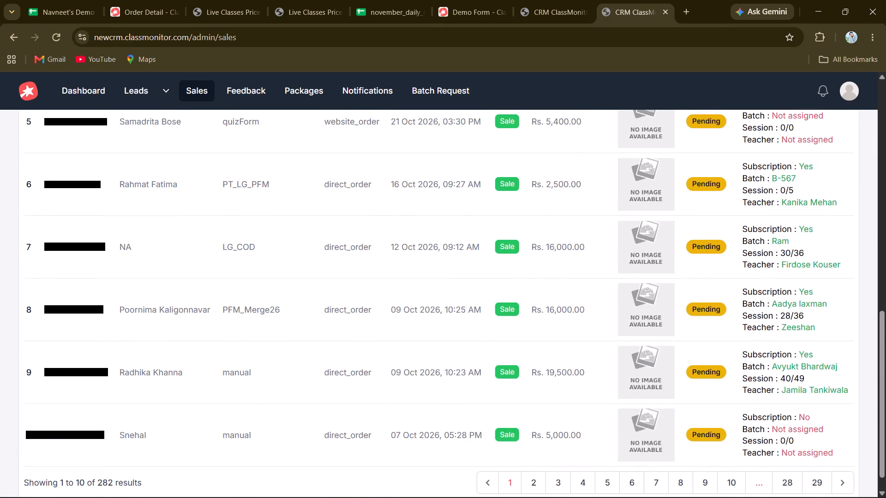
scroll(368, 466, "down", 1)
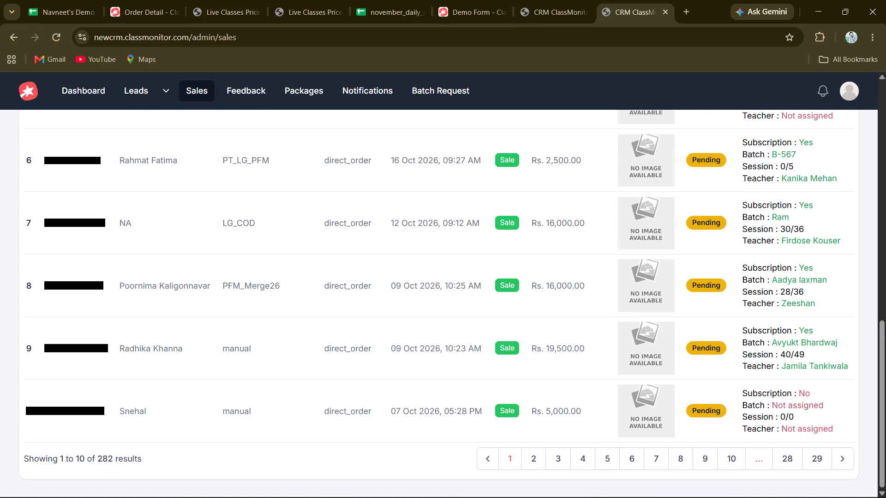
scroll(403, 328, "up", 1)
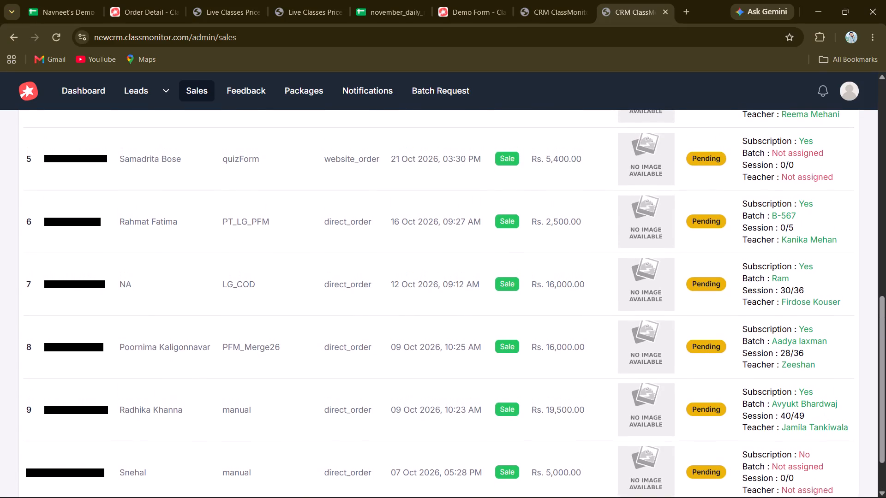
scroll(403, 328, "up", 1)
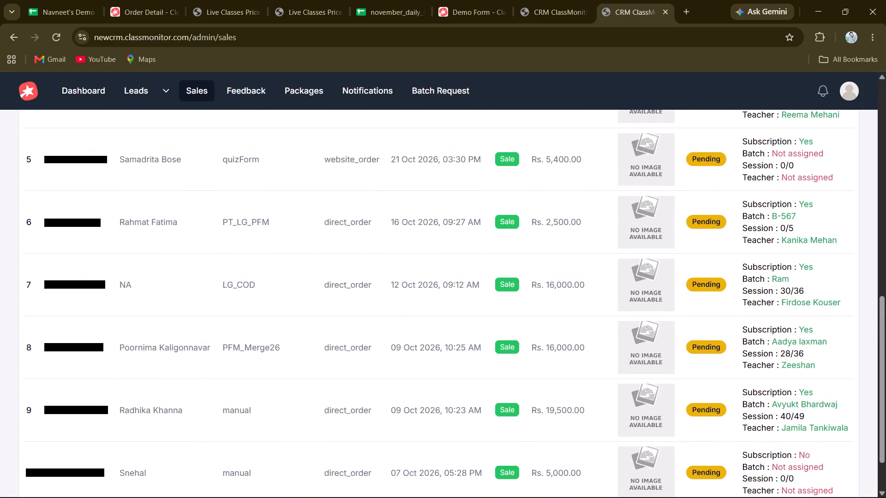
Open the lead record of the LG_COD sale in row 7 and review its lead details, call notes, sale entry and assignment history.
left_click(88, 287)
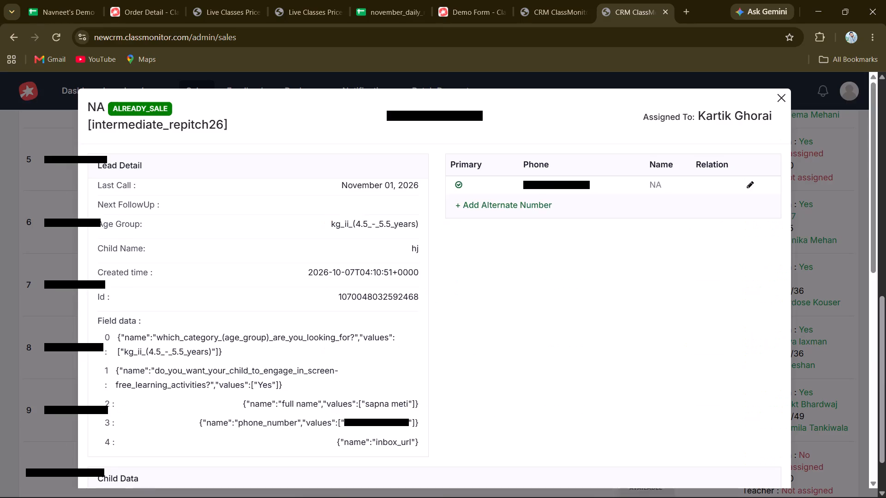
scroll(245, 310, "down", 6)
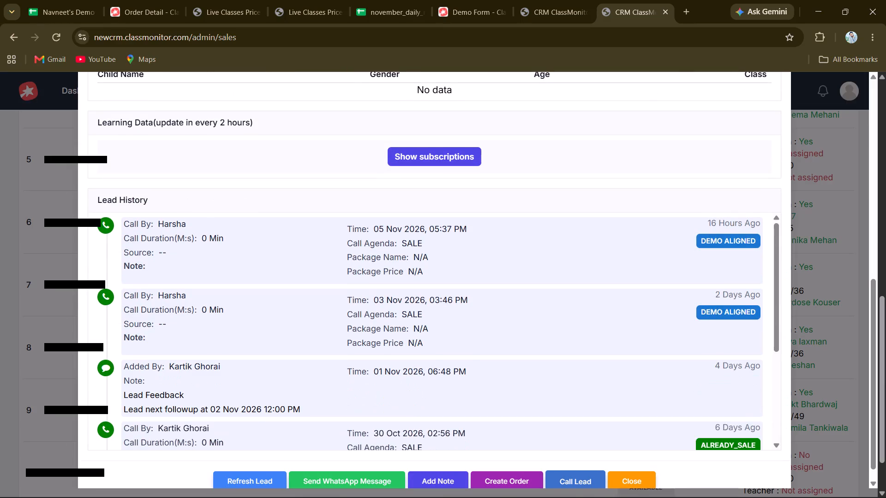
scroll(355, 353, "down", 2)
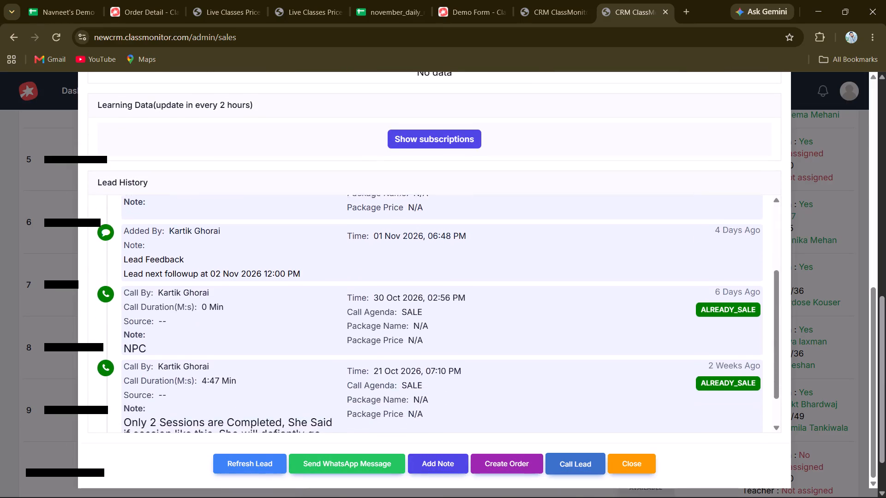
scroll(355, 353, "down", 5)
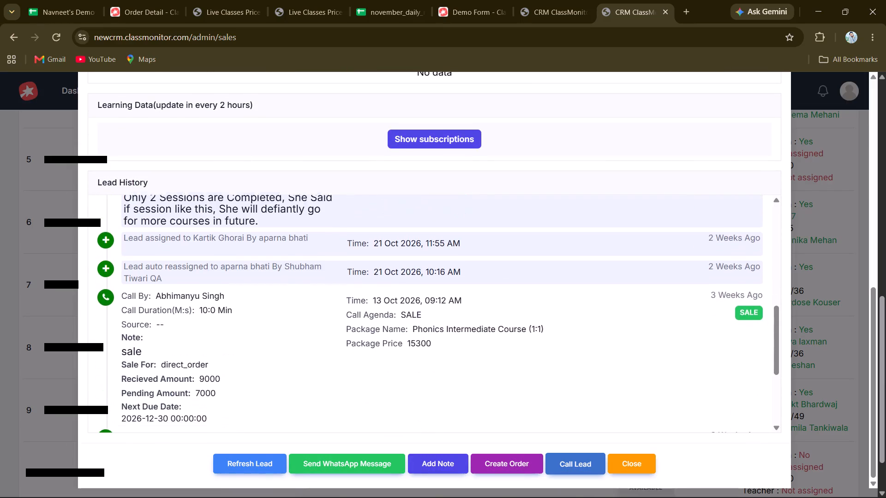
scroll(355, 353, "down", 1)
scroll(355, 353, "up", 7)
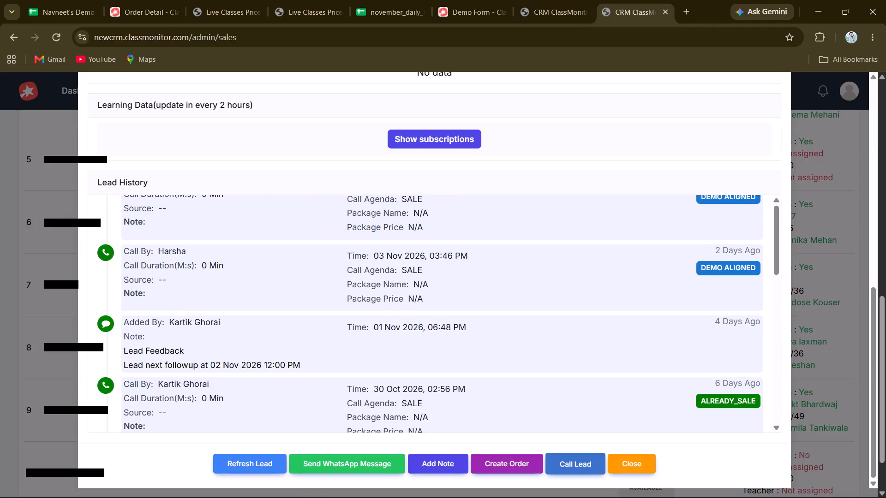
scroll(355, 353, "up", 1)
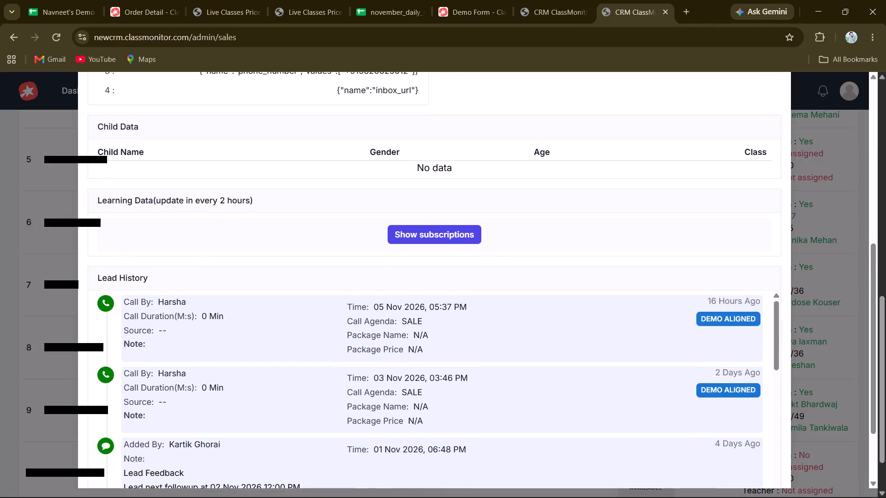
scroll(355, 353, "up", 1)
scroll(355, 353, "down", 3)
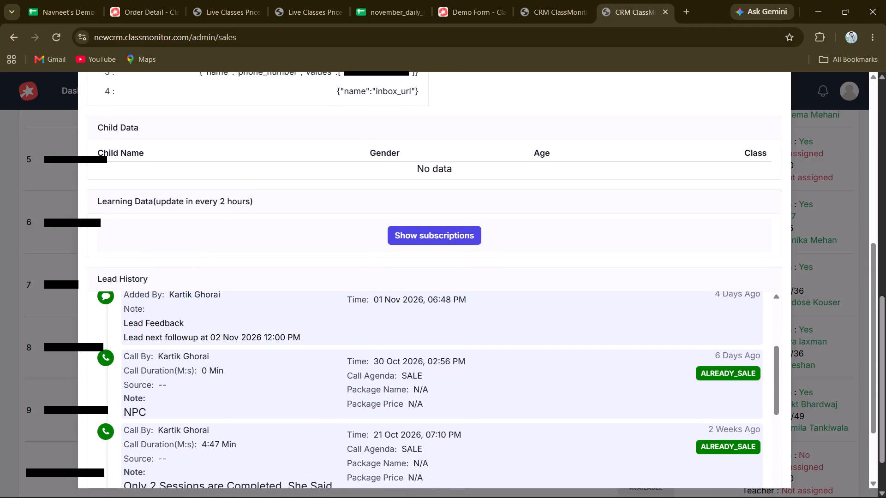
scroll(355, 353, "down", 3)
scroll(355, 353, "up", 1)
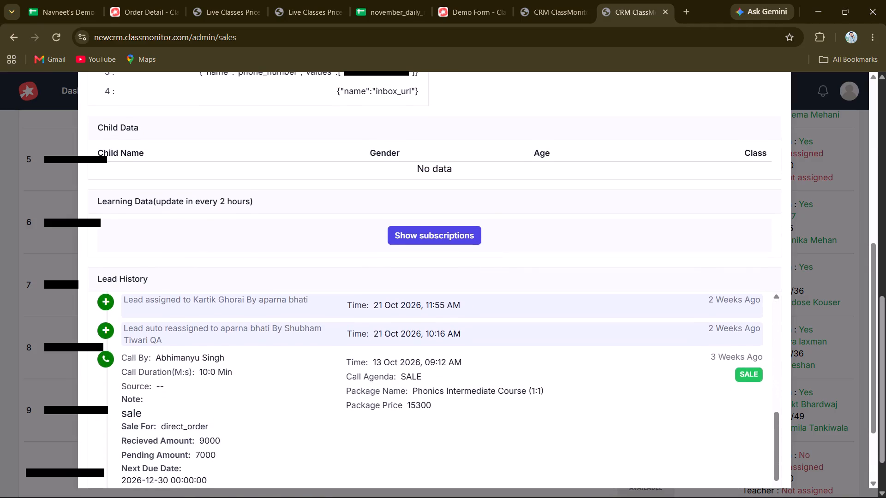
scroll(355, 353, "up", 8)
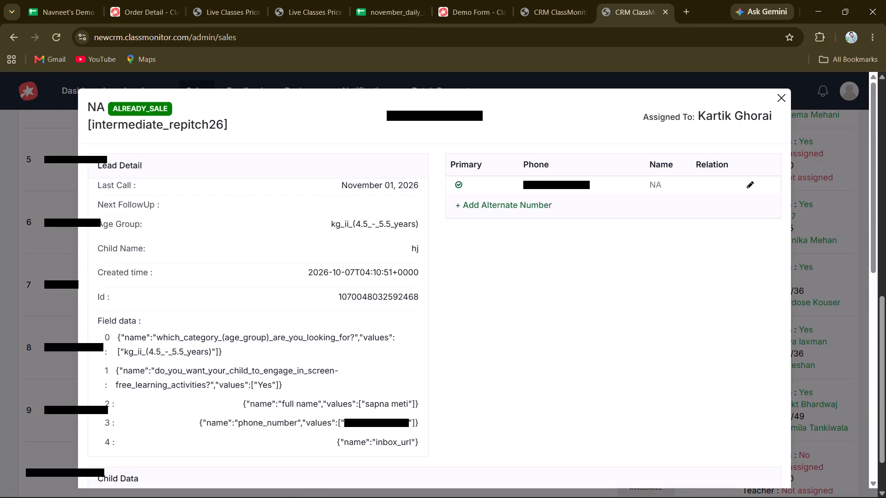
Examine the intermediate_repitch26 lead's details and call history, then close the lead.
scroll(355, 353, "down", 8)
scroll(355, 353, "up", 6)
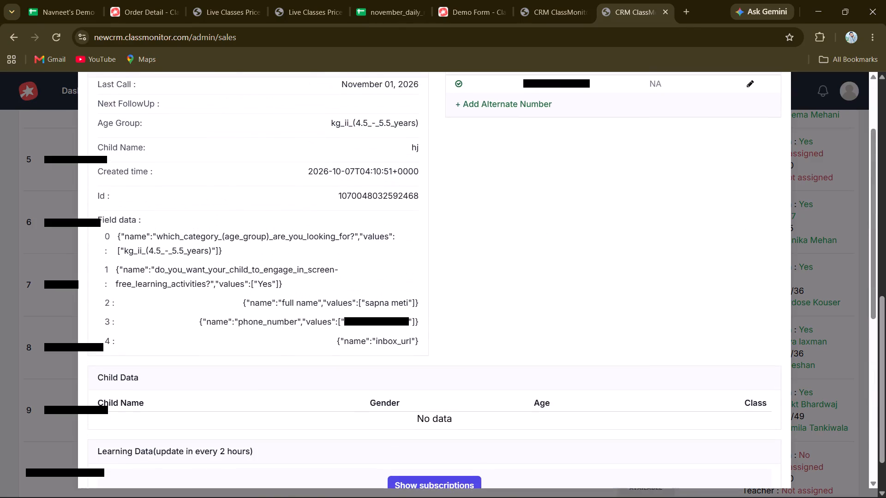
scroll(355, 353, "down", 11)
scroll(372, 307, "up", 11)
scroll(372, 307, "down", 11)
left_click(615, 470)
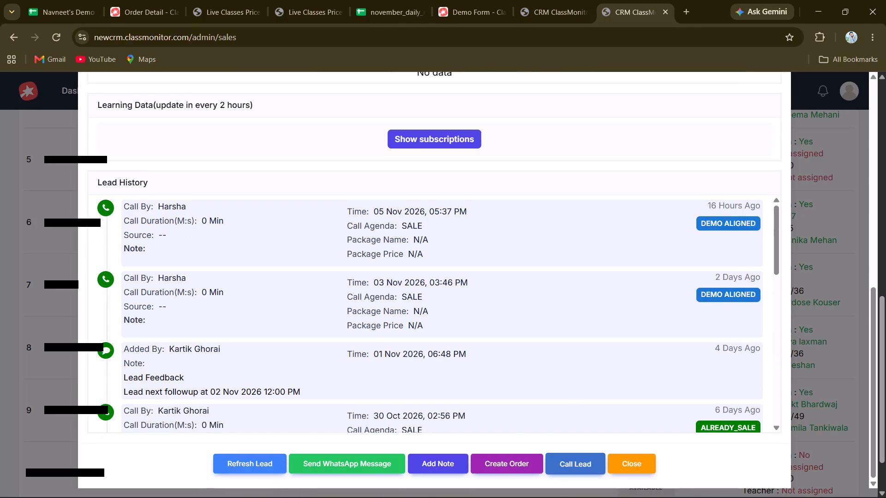
scroll(429, 391, "up", 6)
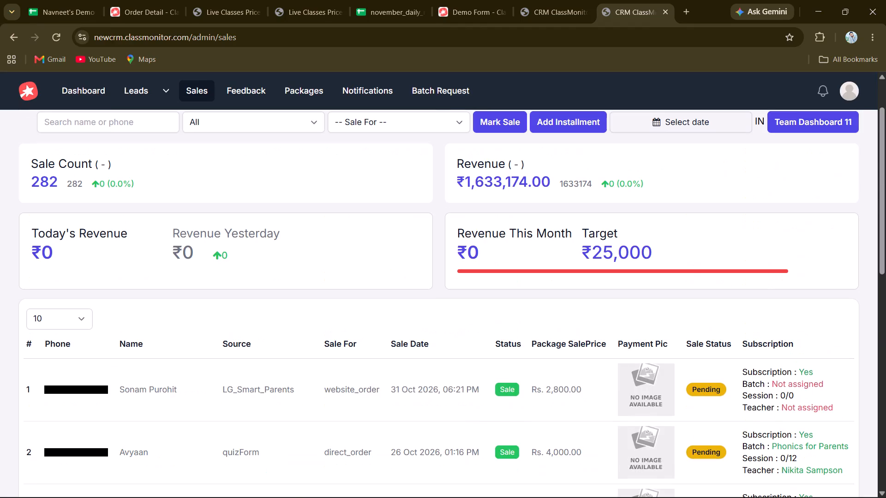
Switch back to the Followup browser tab and set the open call log's duration to 7 minutes.
left_click(54, 0)
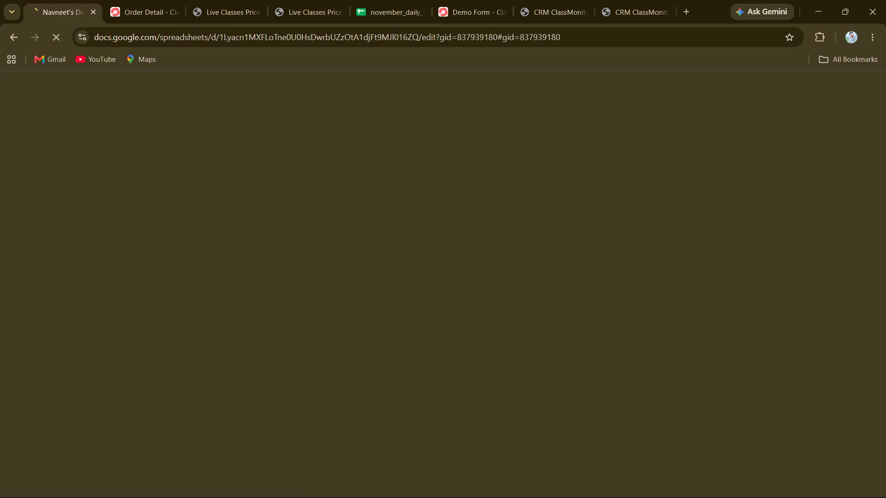
left_click(524, 4)
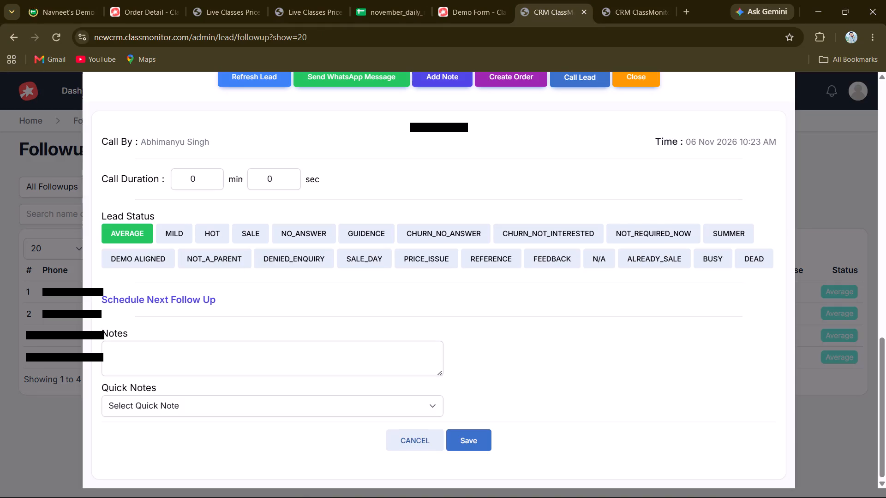
scroll(366, 211, "up", 9)
scroll(366, 211, "down", 7)
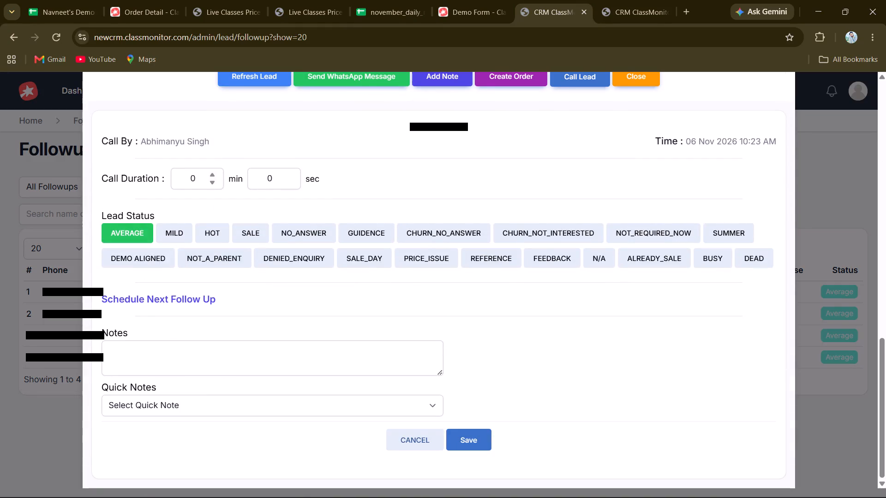
left_click(201, 181)
key("7")
left_click(171, 296)
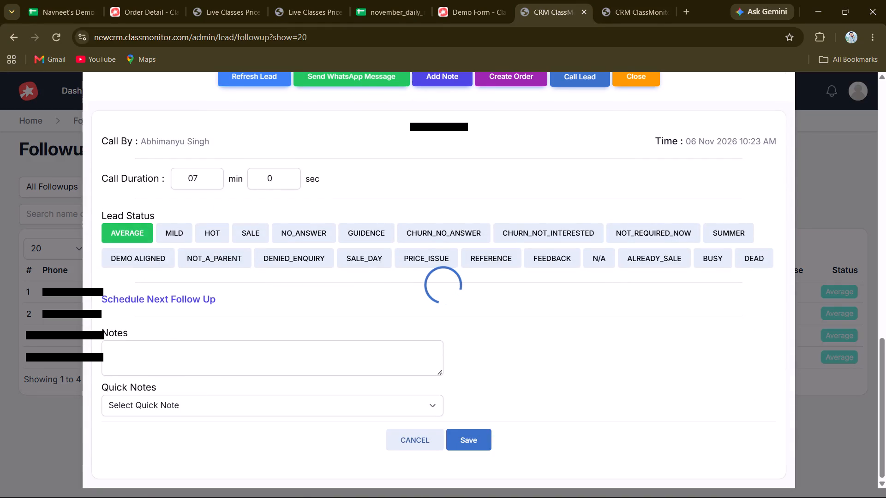
left_click(216, 348)
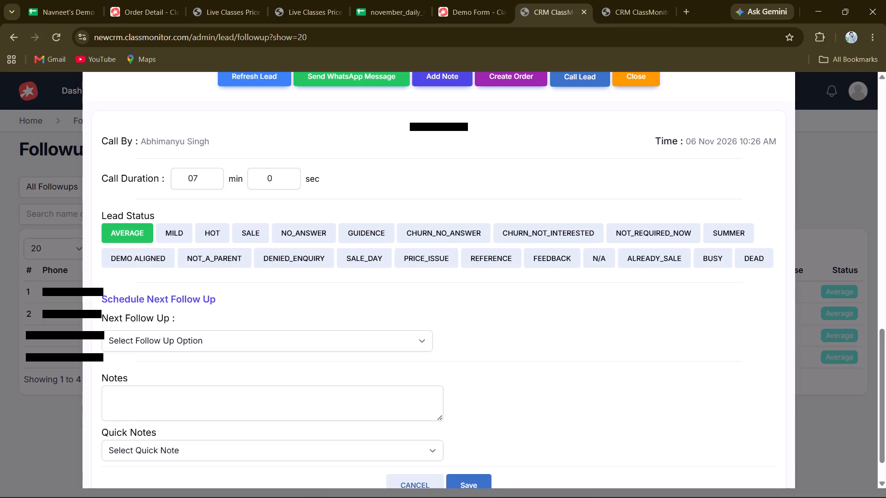
left_click(160, 433)
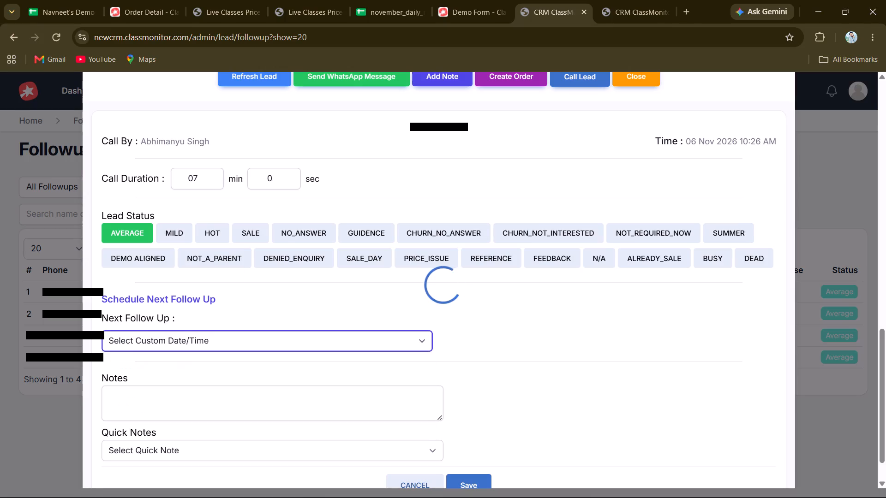
left_click(767, 338)
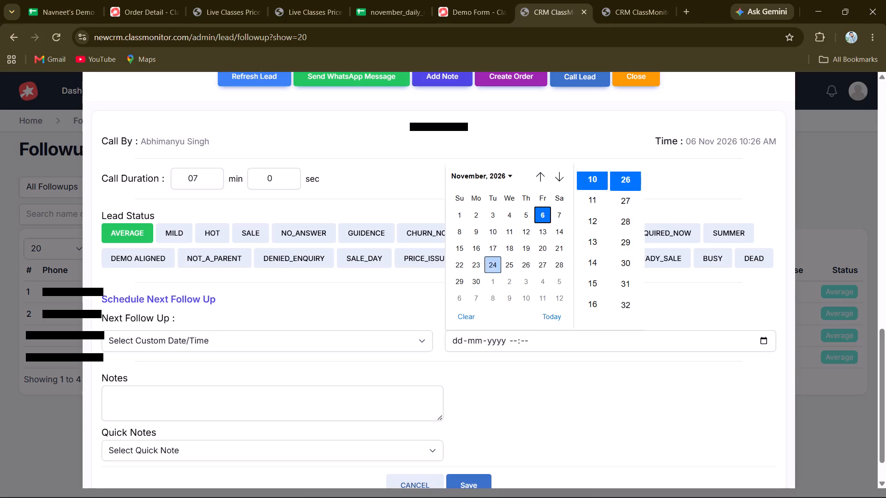
left_click(524, 262)
Add the note "she have a price issuse so connect on black friday sale", save the call log and close the lead.
left_click(279, 421)
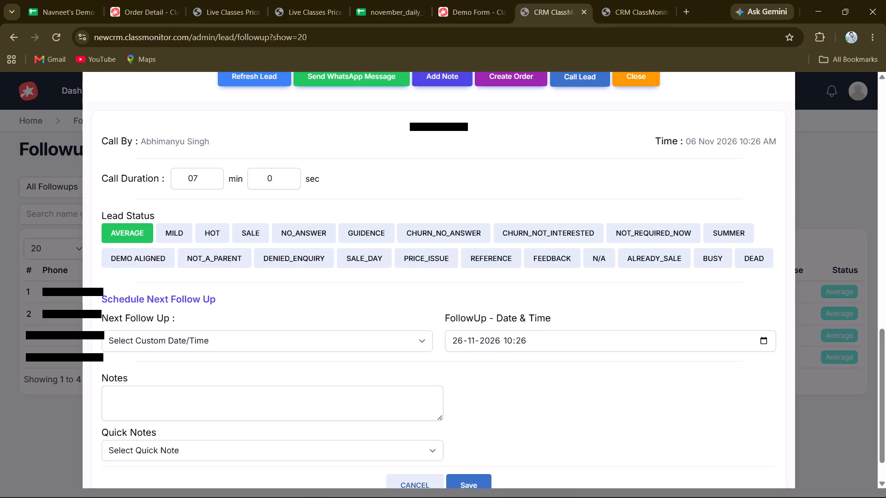
type("she have a price issuse so connect")
key("space")
type("on")
key("space")
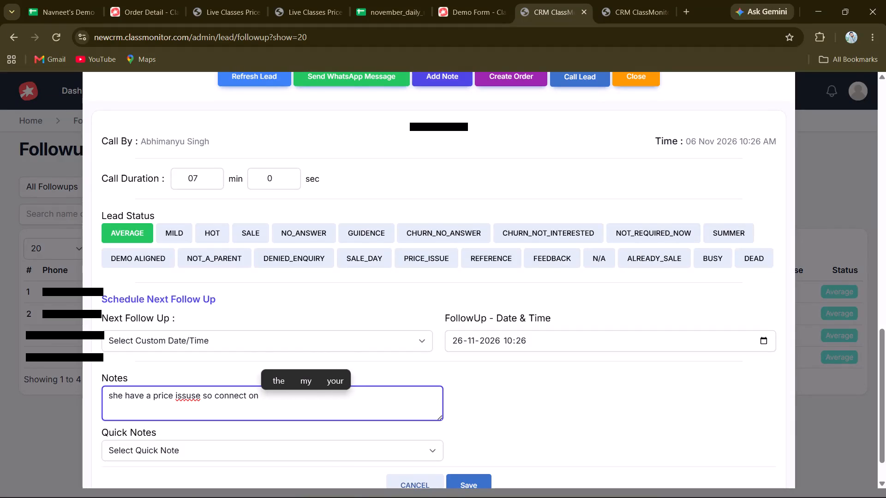
type("black friday ale")
key("space")
key("BackSpace")
key("BackSpace")
key("BackSpace")
key("BackSpace")
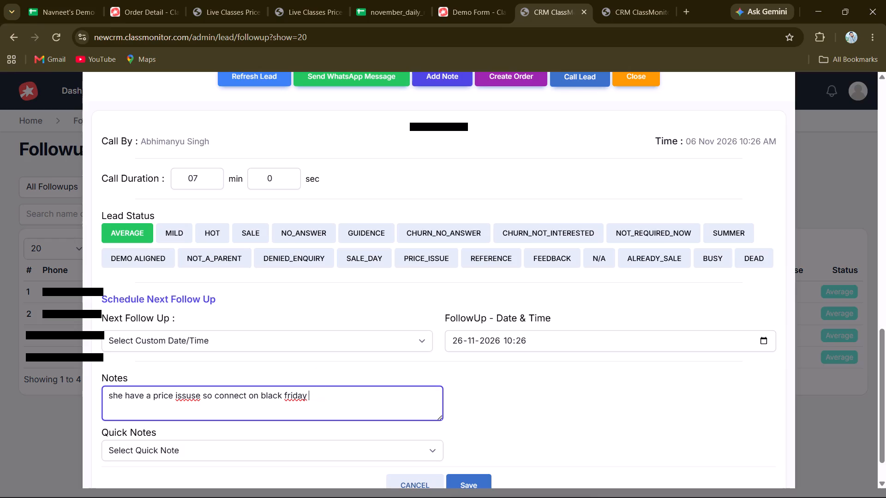
type("sake")
key("BackSpace")
key("BackSpace")
type("le")
key("space")
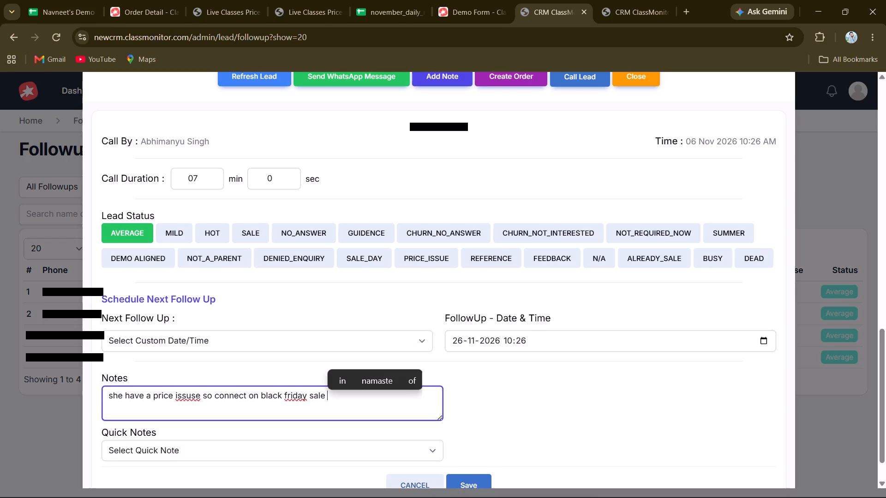
scroll(391, 445, "down", 4)
left_click(466, 445)
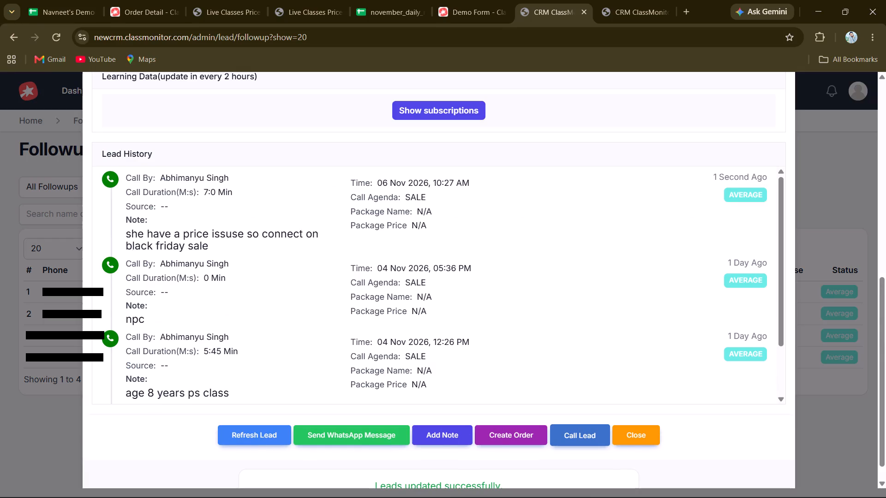
left_click(643, 429)
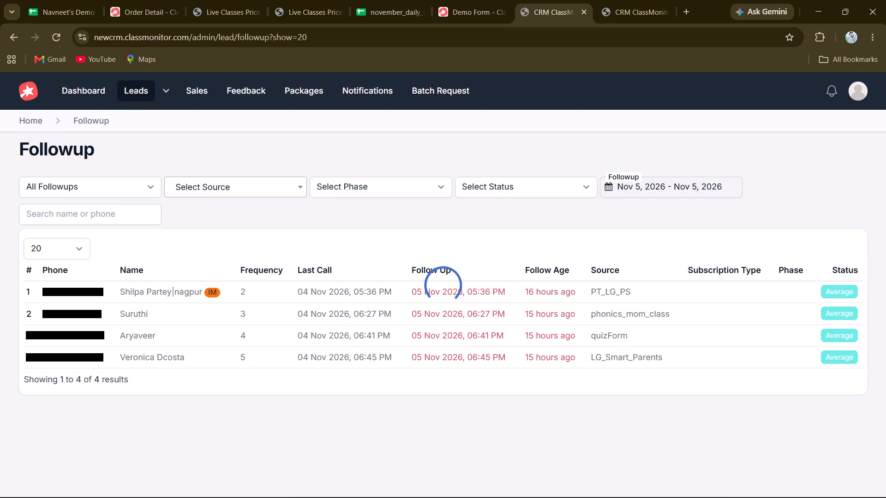
left_click(329, 294)
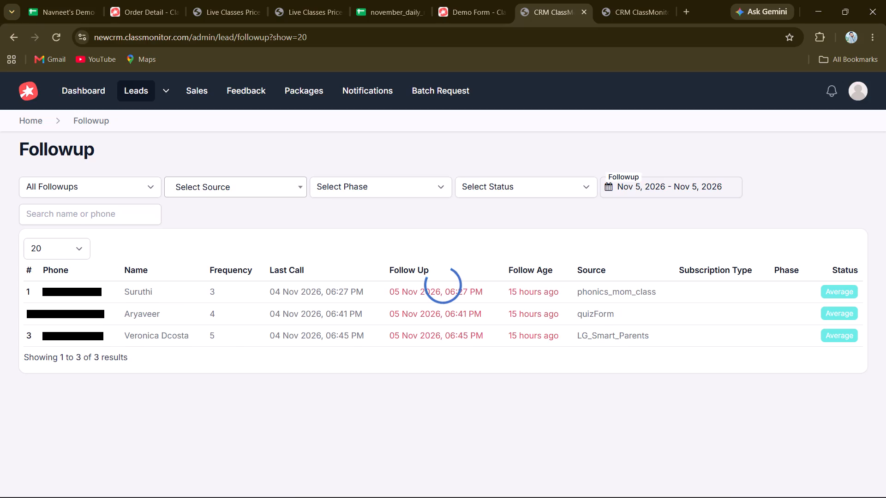
scroll(329, 294, "down", 7)
scroll(377, 314, "down", 4)
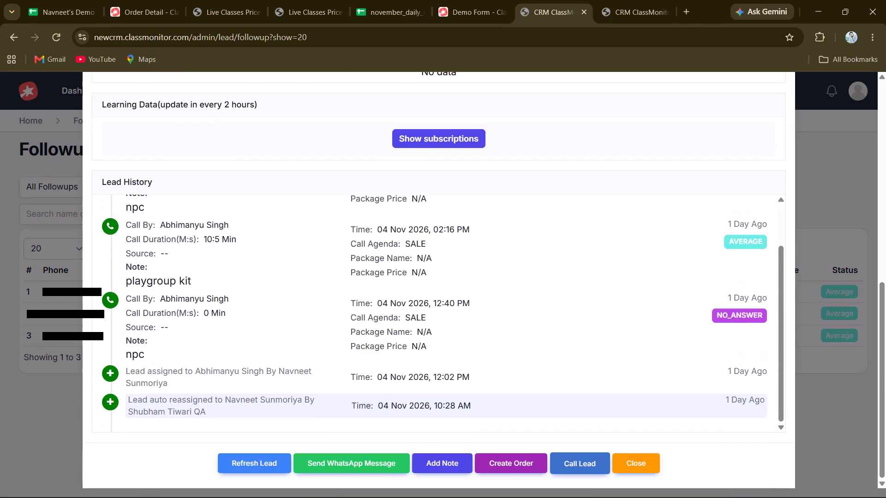
scroll(377, 314, "up", 17)
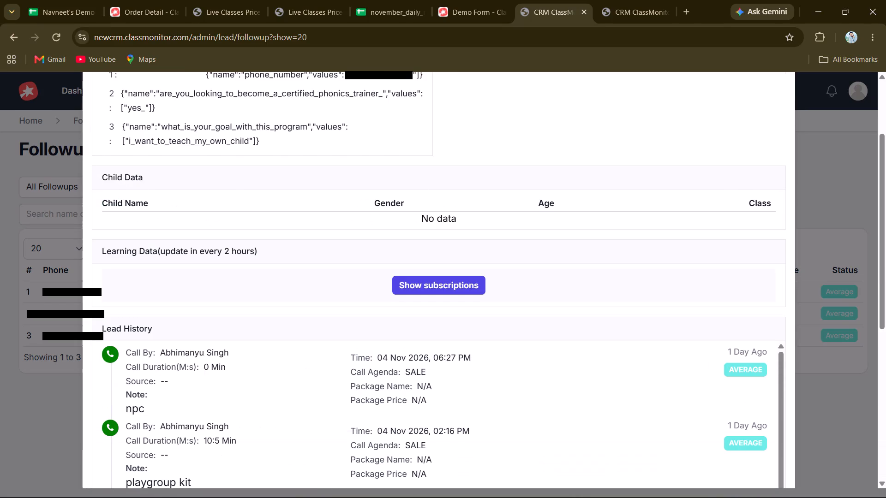
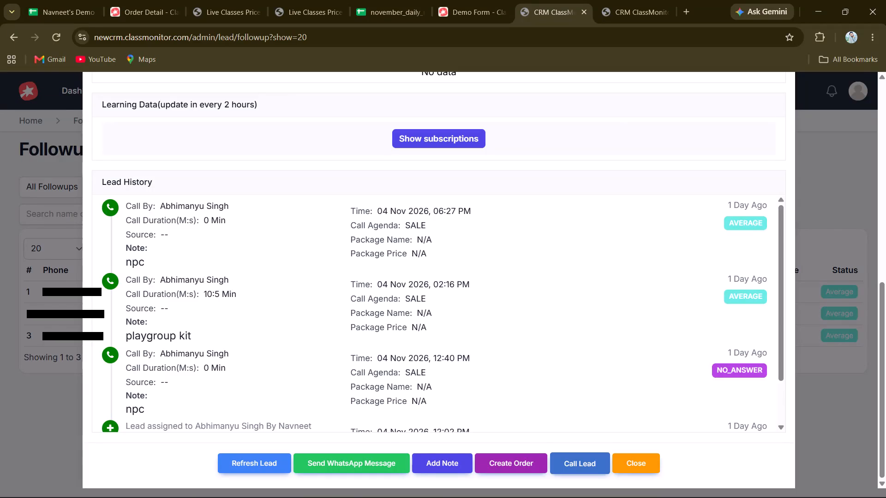
left_click(571, 466)
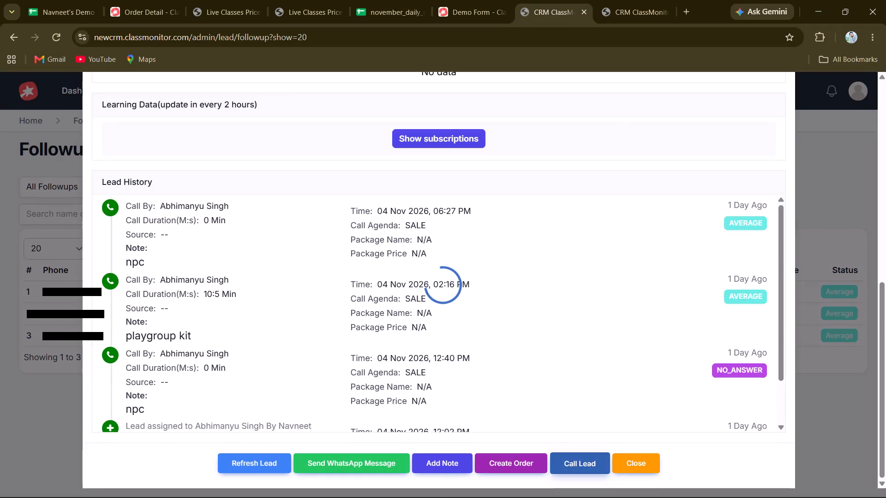
scroll(571, 466, "down", 11)
left_click(126, 237)
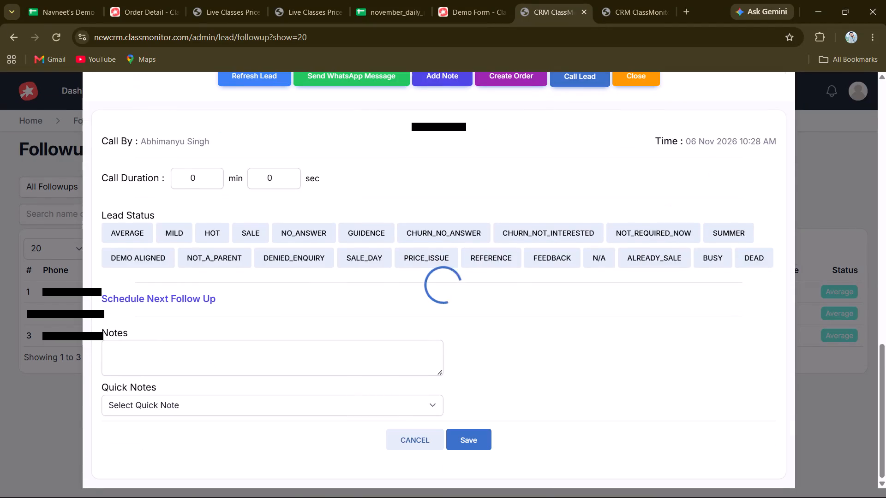
left_click(157, 300)
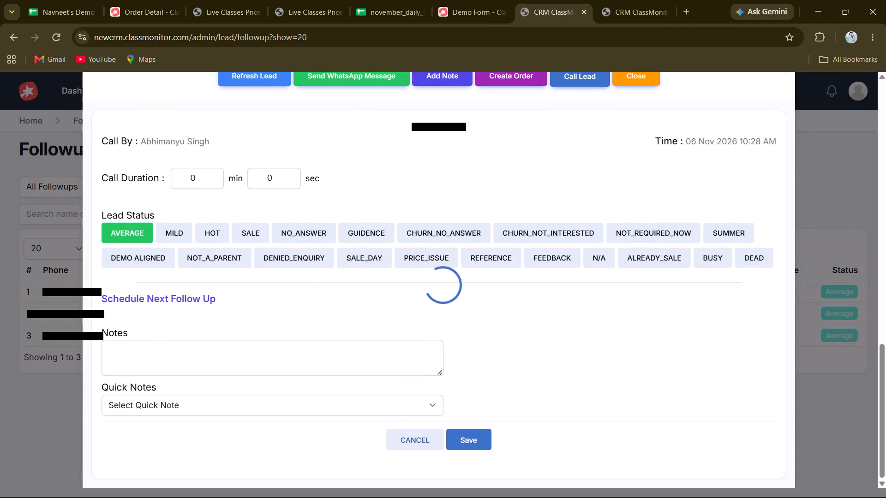
left_click(239, 343)
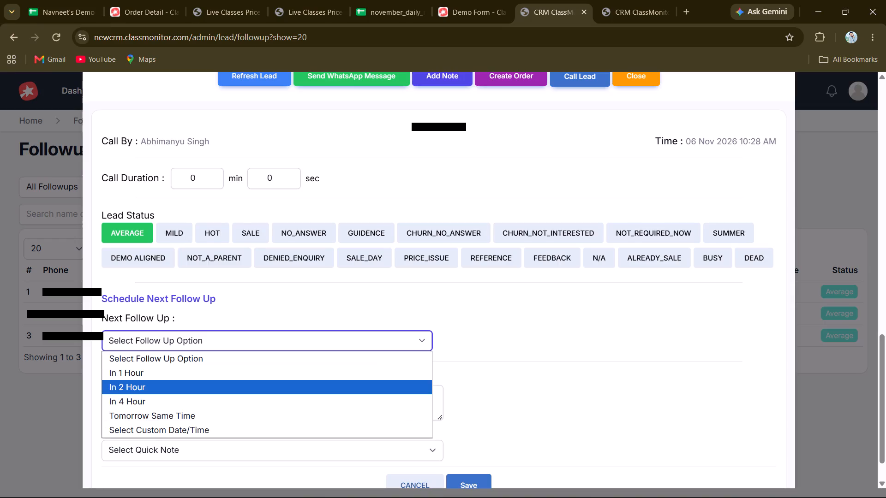
left_click(191, 403)
Add the note "npc" to the call log, save it and close the lead.
left_click(194, 403)
type("npv")
key("BackSpace")
key("c")
scroll(369, 416, "down", 2)
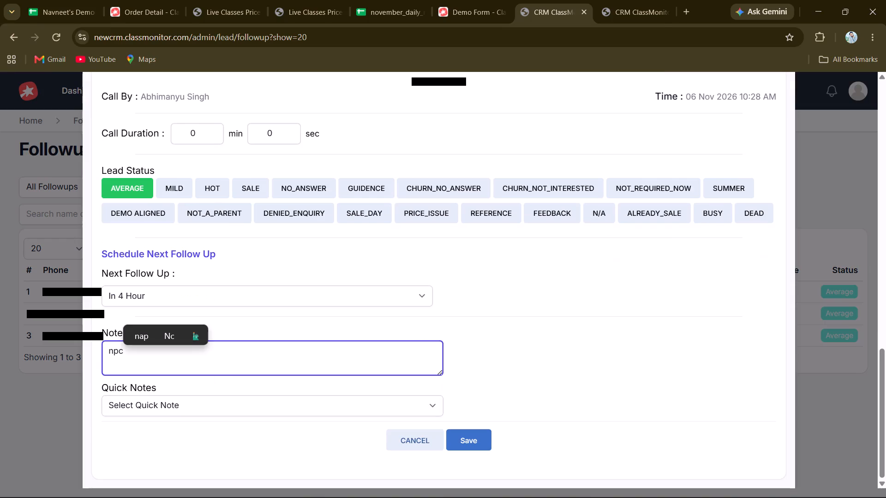
left_click(481, 444)
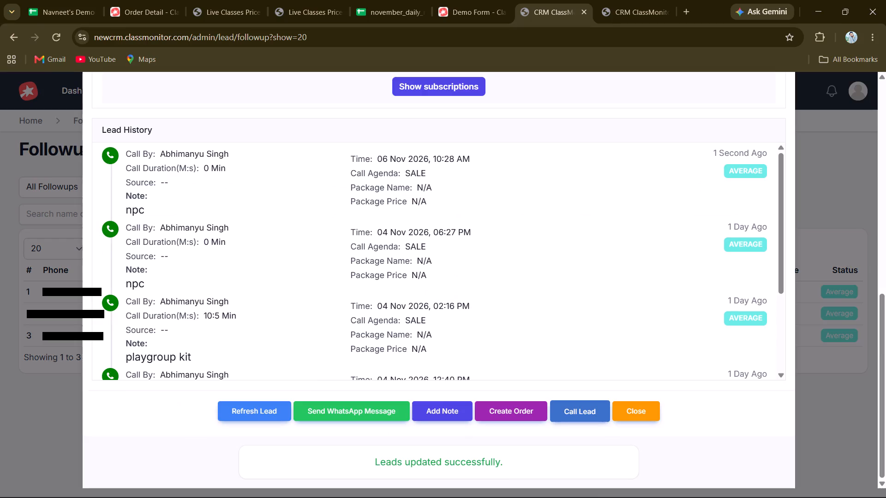
left_click(632, 406)
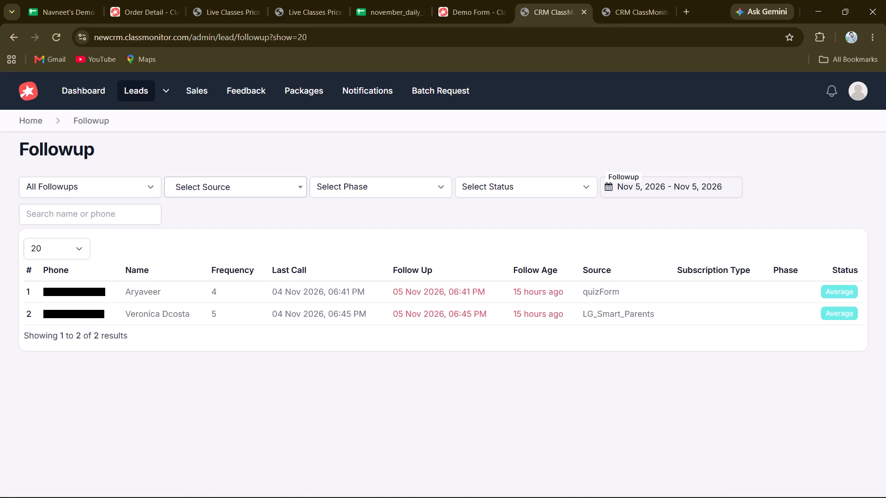
Open the quizForm lead from the follow-up list and review its details and call history.
left_click(322, 294)
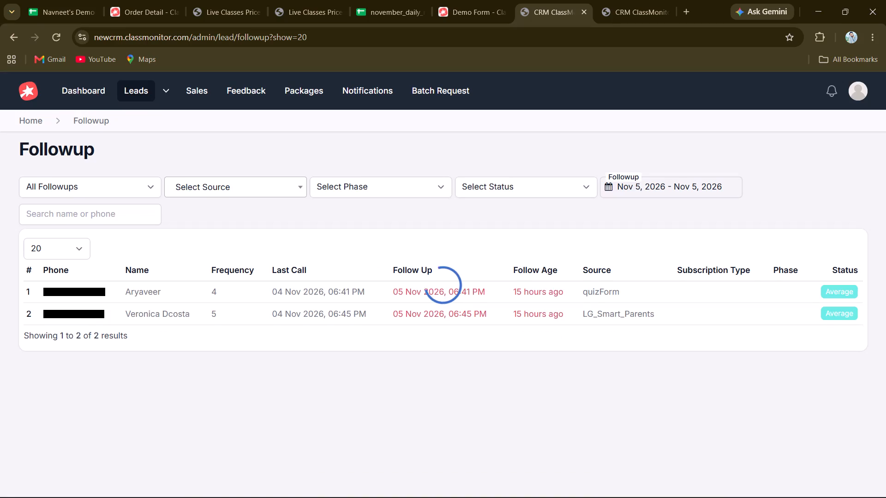
scroll(432, 328, "down", 7)
scroll(432, 328, "up", 6)
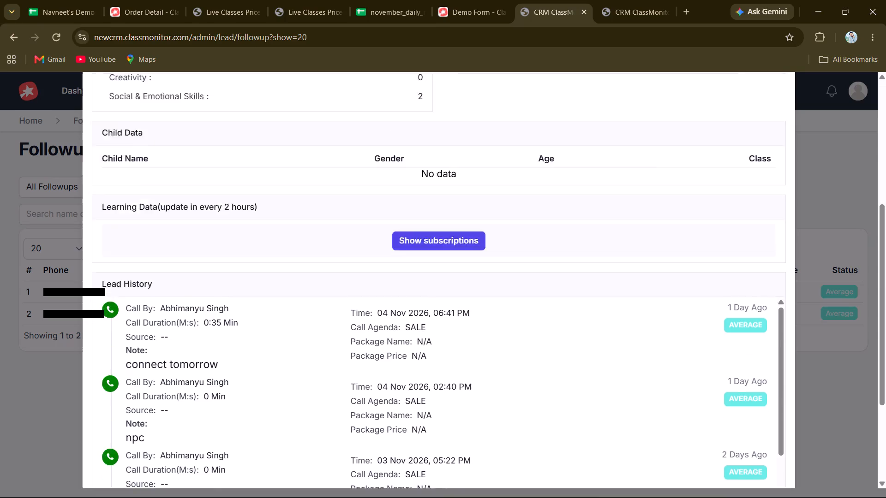
scroll(432, 328, "up", 2)
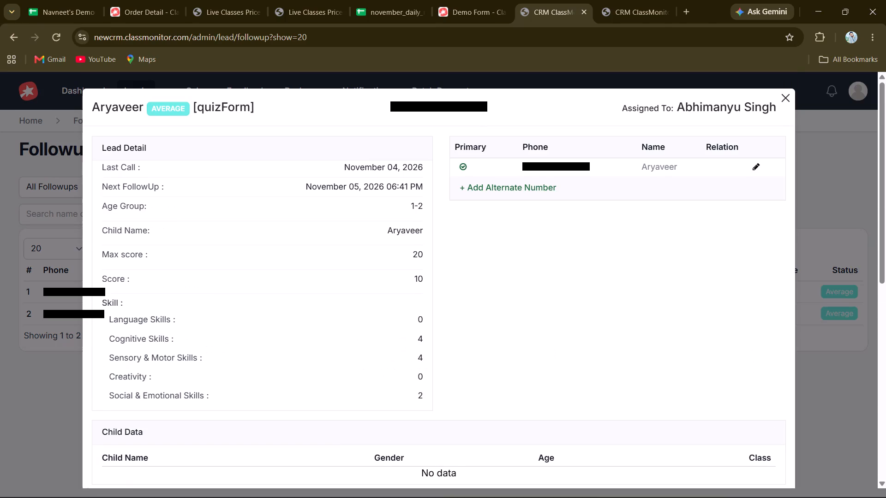
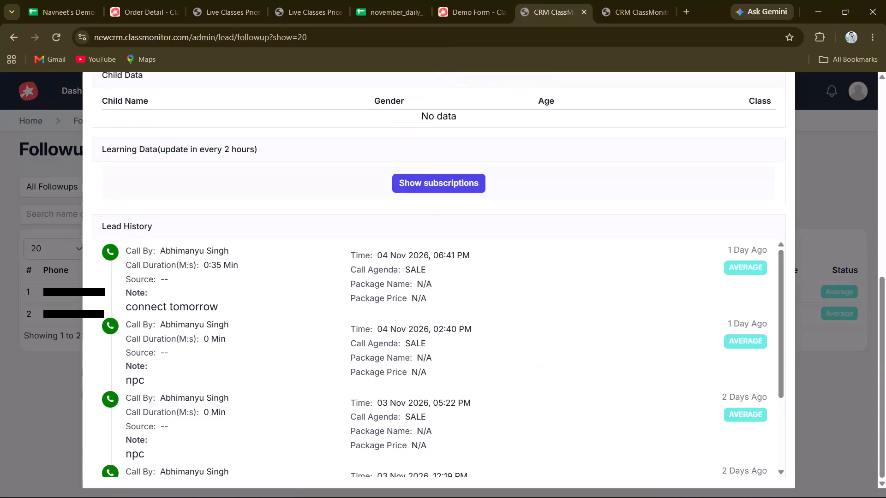
Start a call log for the quizForm lead with status AVERAGE and the next follow-up set to In 4 Hour.
left_click(563, 460)
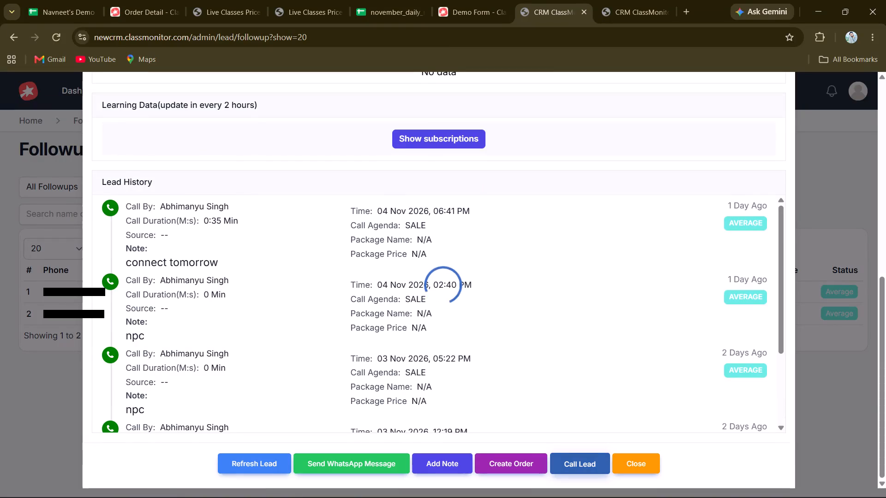
scroll(563, 460, "down", 7)
left_click(136, 232)
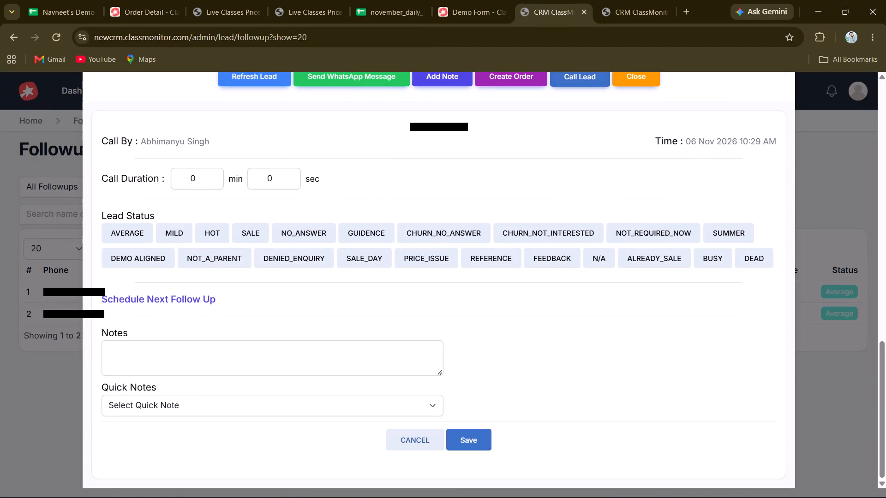
left_click(167, 297)
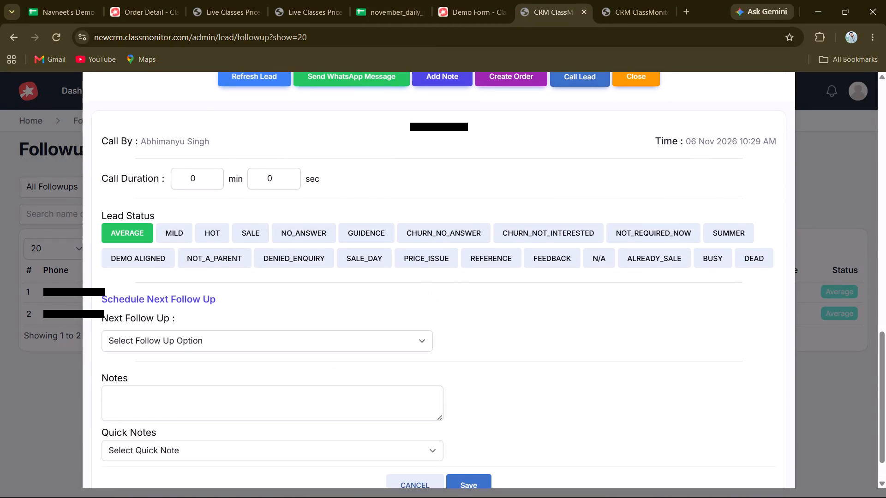
left_click(220, 339)
left_click(156, 402)
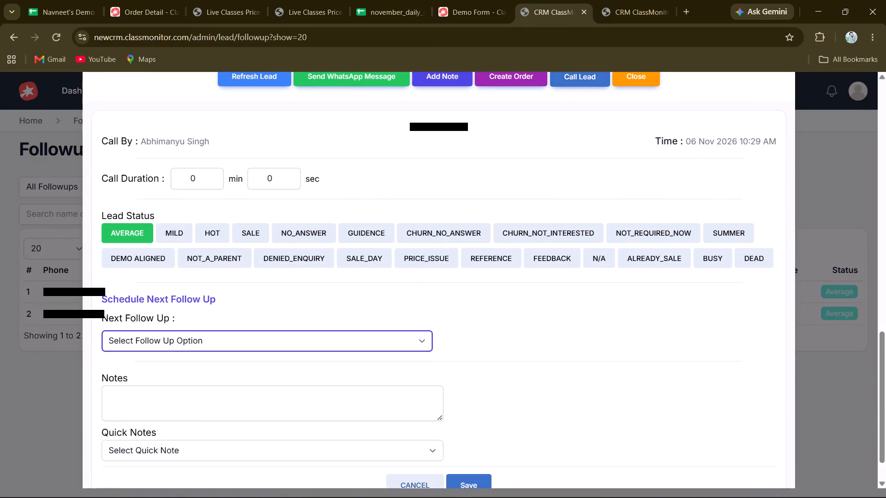
Add the note "npc" to the call log, save it and close the lead.
left_click(164, 403)
type("npc")
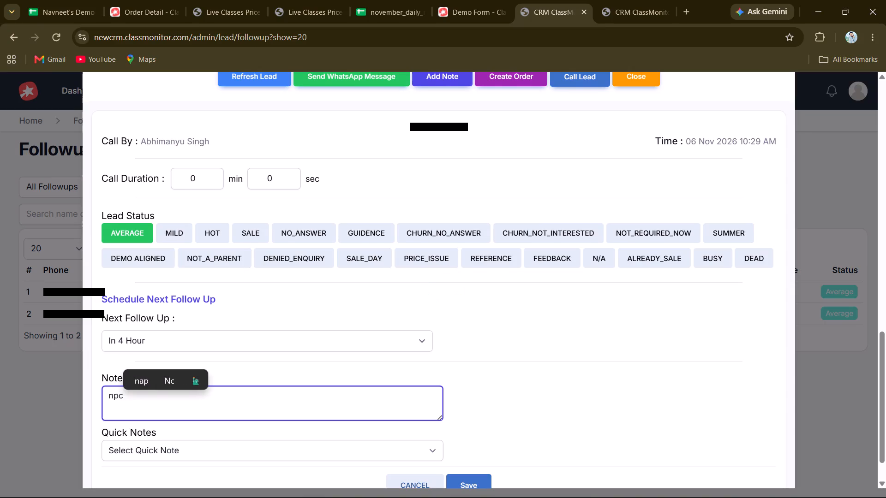
scroll(359, 401, "down", 4)
left_click(452, 442)
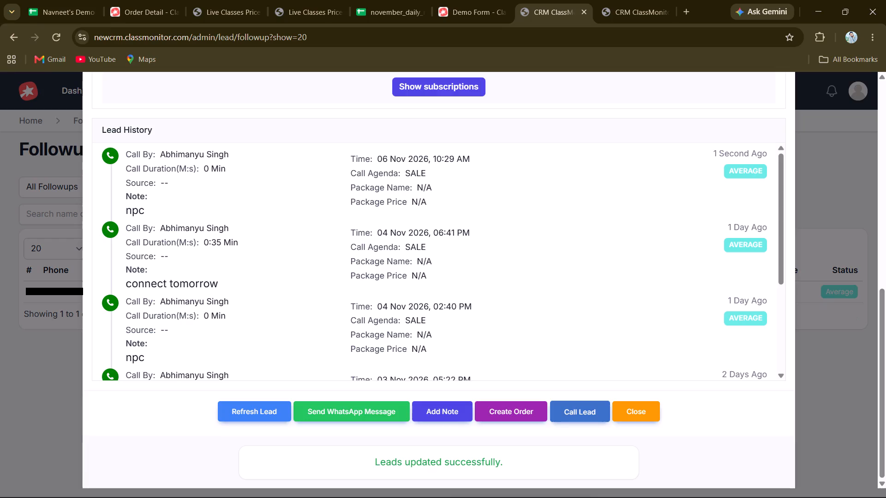
left_click(647, 406)
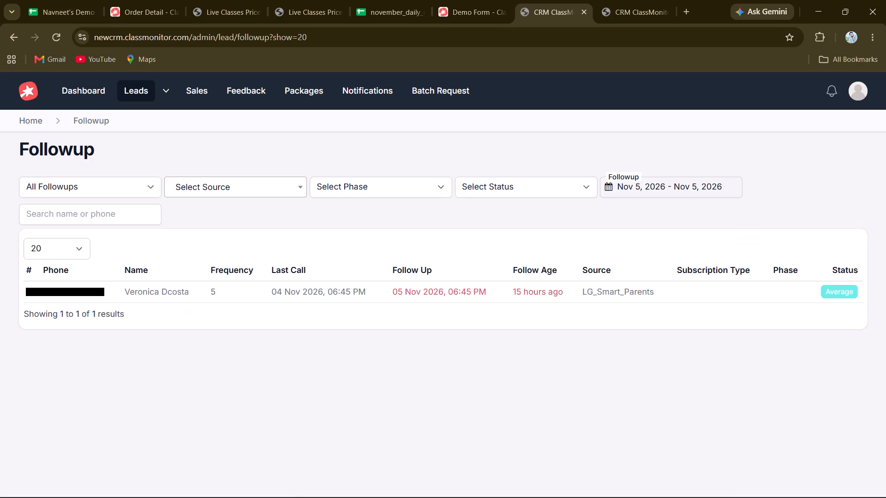
Open the remaining LG_Smart_Parents lead from the follow-up list and review its details and call history.
left_click(316, 293)
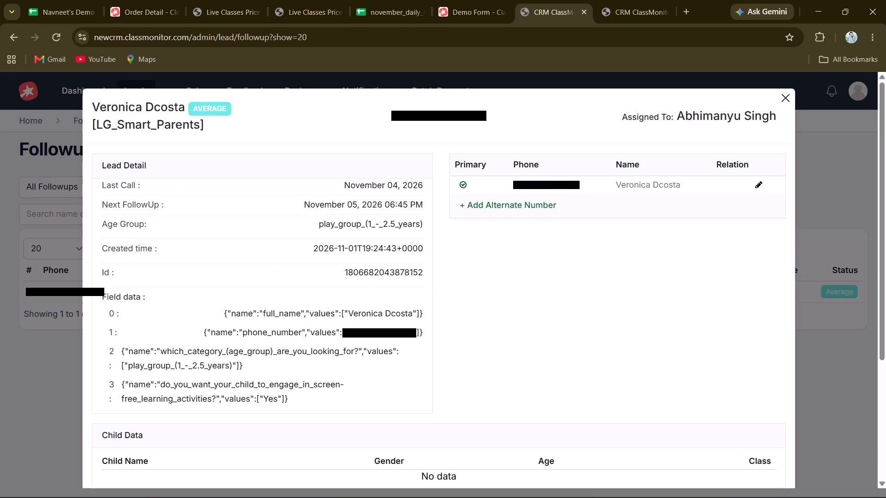
scroll(316, 293, "down", 13)
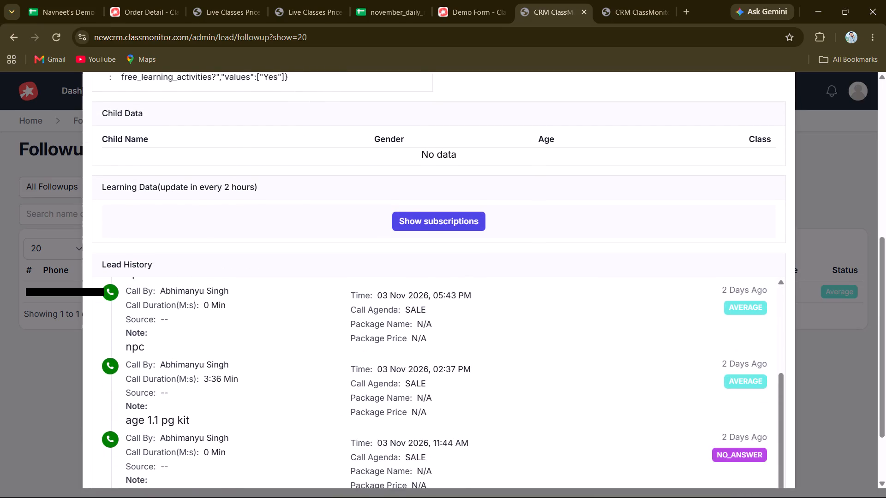
scroll(316, 293, "up", 7)
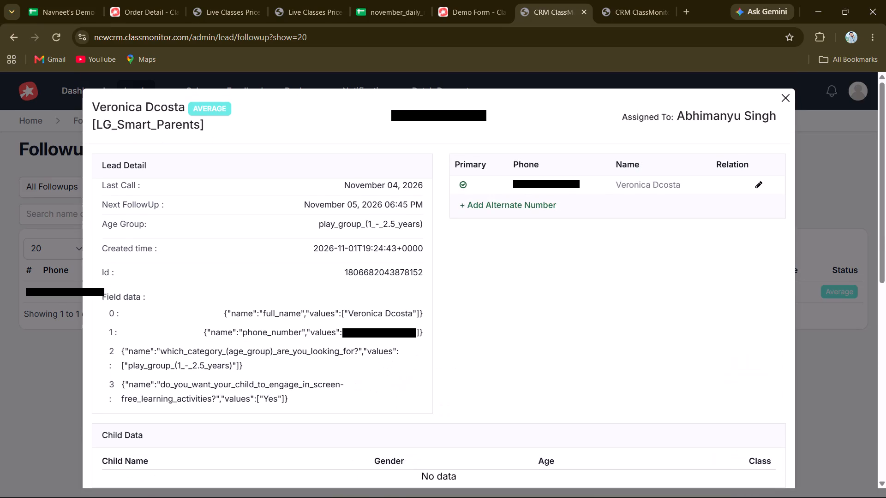
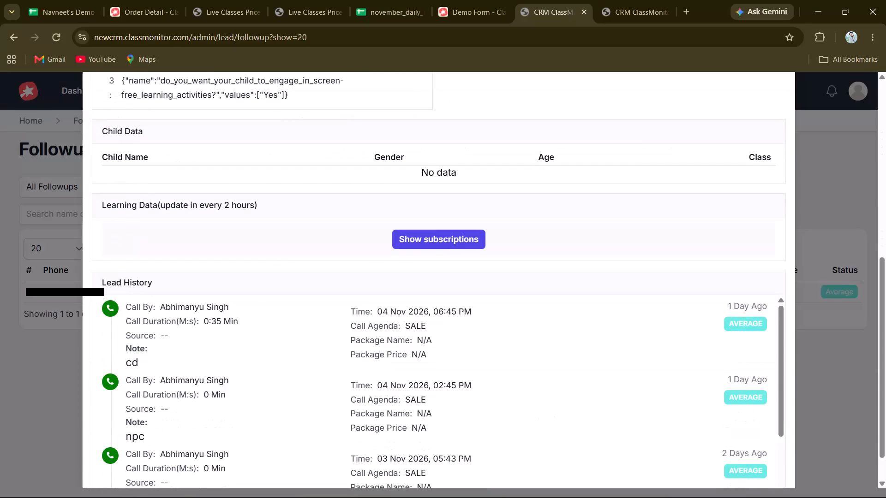
Place a call to the open LG_Smart_Parents lead from its details.
left_click(580, 453)
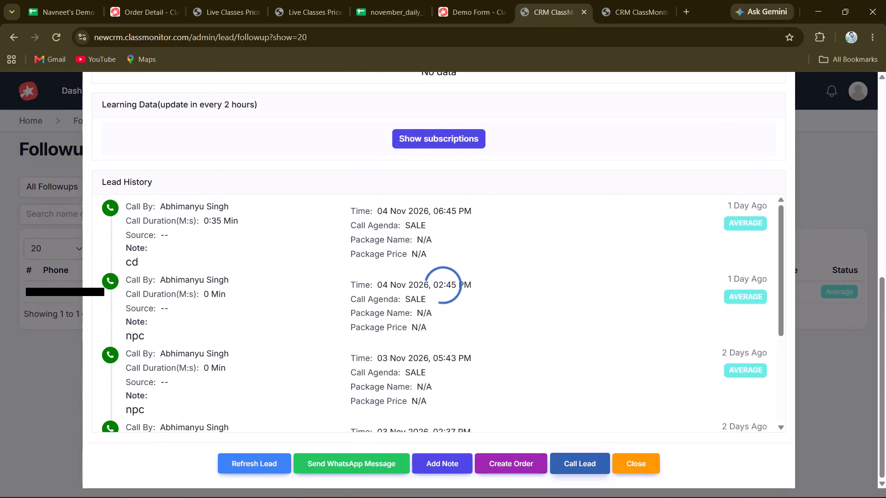
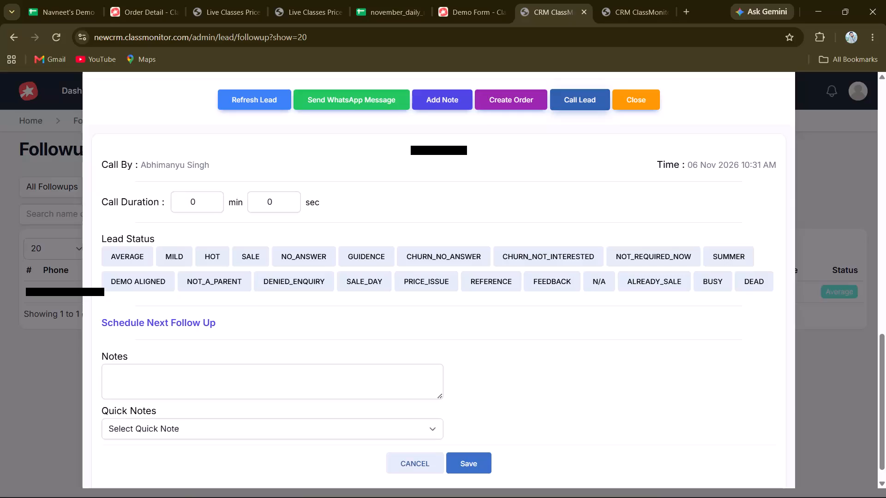
Log the call with lead status AVERAGE, next follow-up In 4 Hour and the note "npc", and save it.
left_click(116, 230)
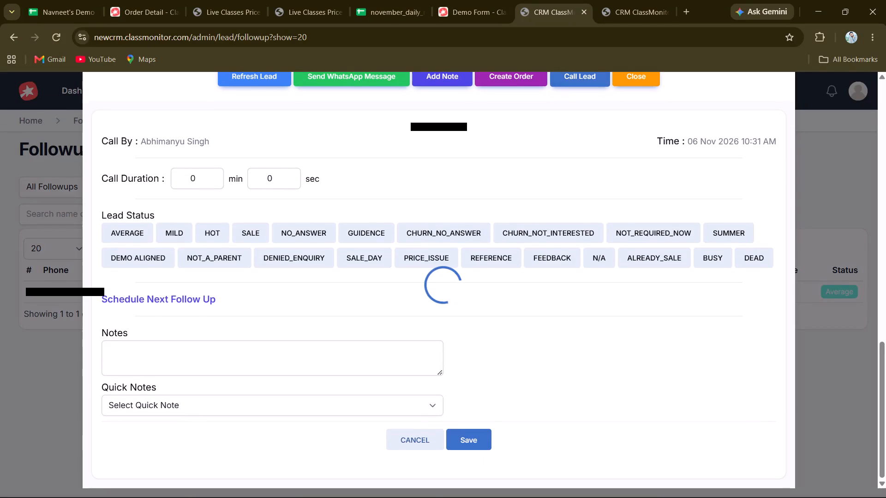
left_click(129, 300)
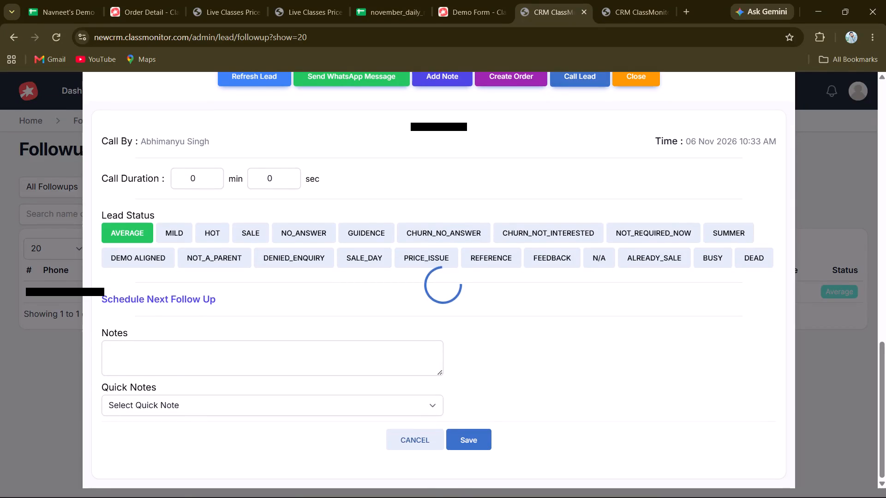
left_click(189, 337)
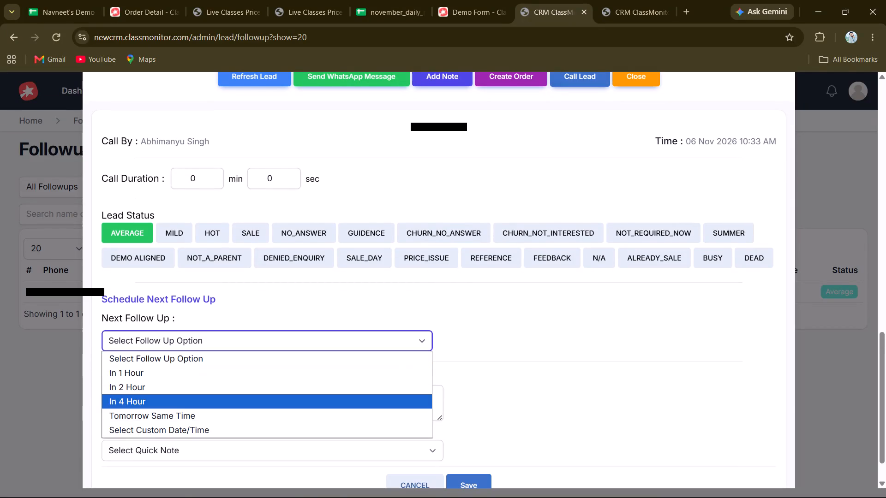
left_click(126, 396)
left_click(128, 397)
left_click(128, 397)
type("npc")
scroll(303, 418, "down", 5)
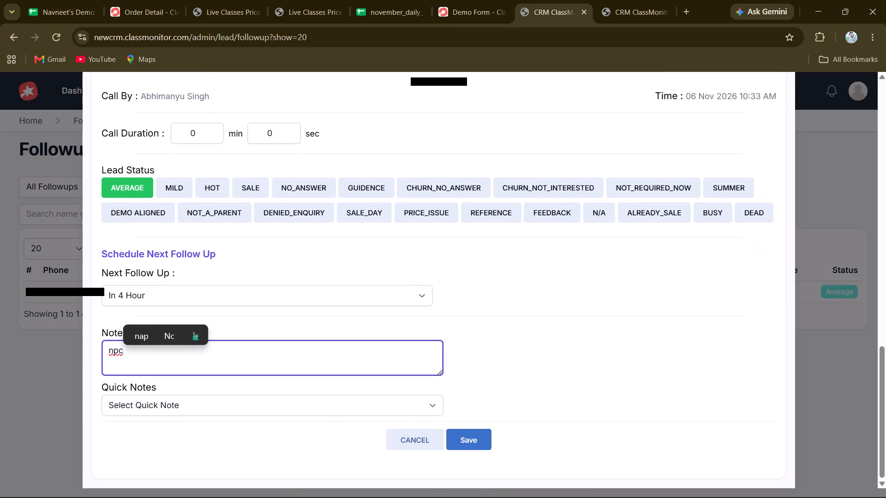
left_click(461, 447)
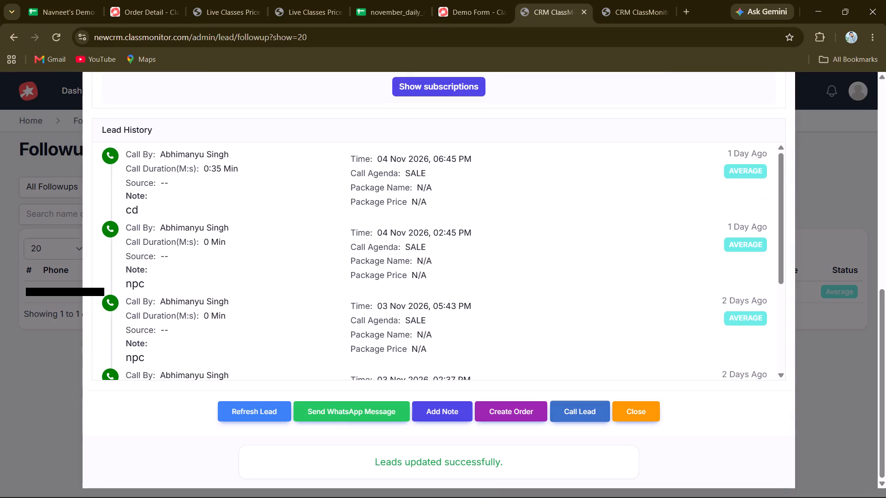
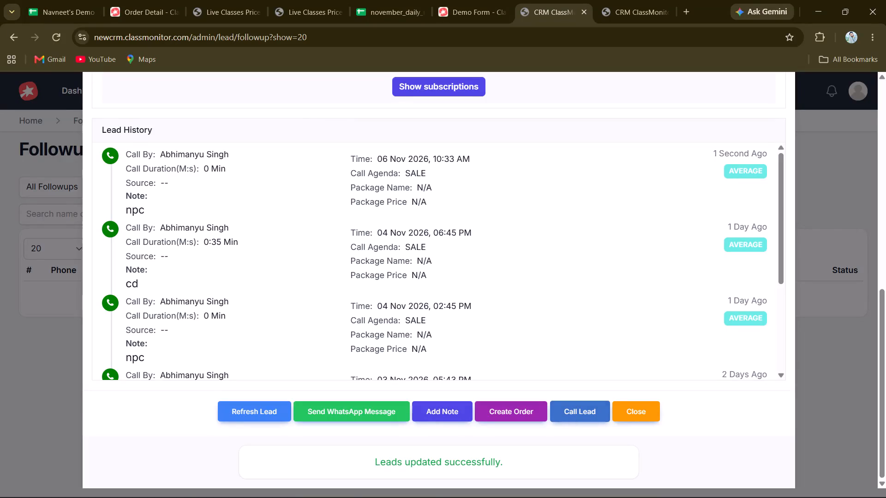
Close the updated lead and reopen the Followup page with its default list for Nov 06, 2026.
left_click(648, 411)
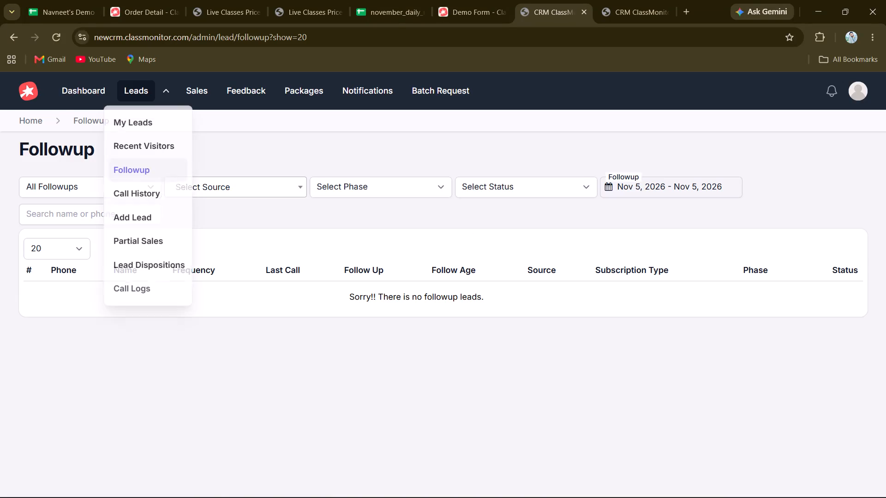
left_click(150, 165)
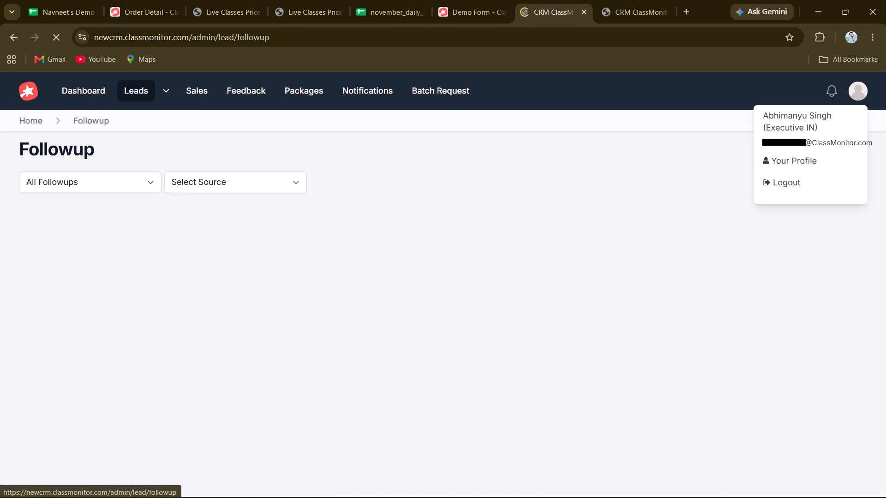
Open the age_filter lead due 06 Nov 2026 at 10:57 AM and review its details and call history.
scroll(414, 320, "down", 3)
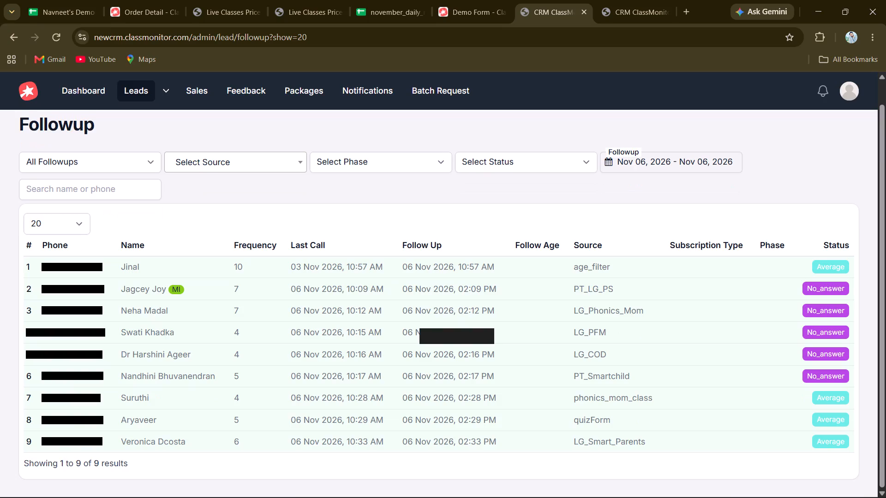
left_click(320, 260)
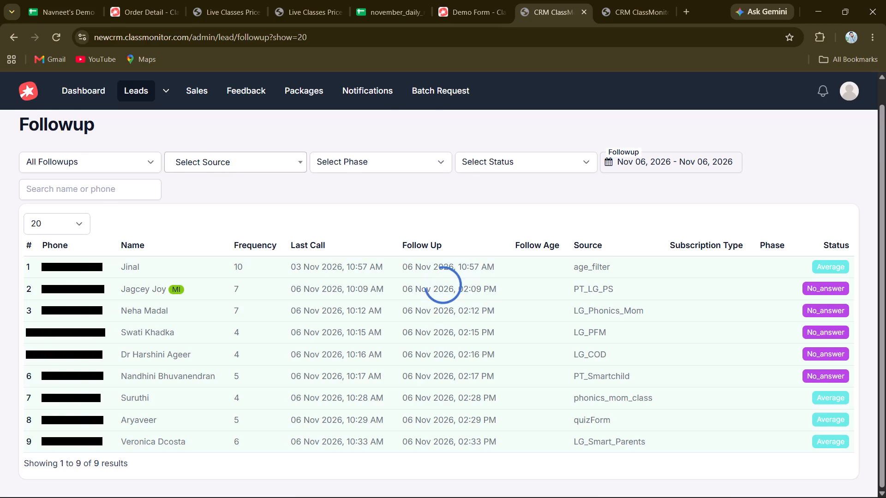
scroll(375, 263, "down", 5)
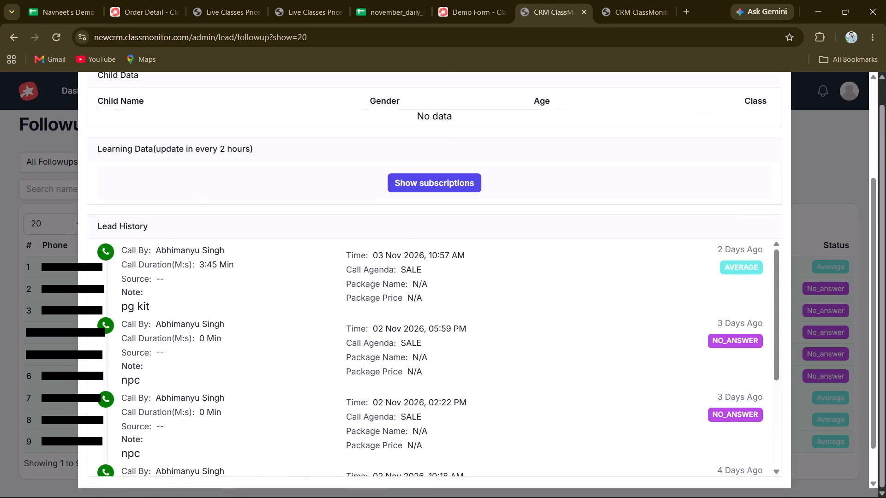
scroll(424, 349, "down", 5)
scroll(424, 349, "up", 16)
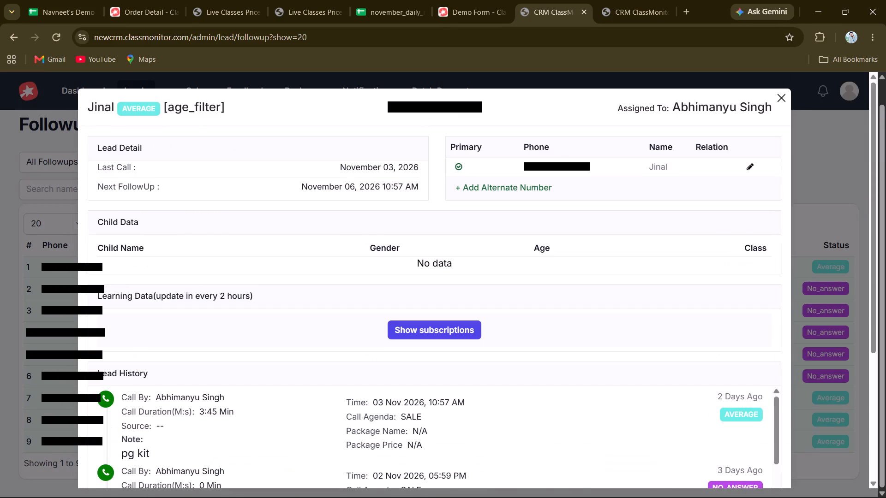
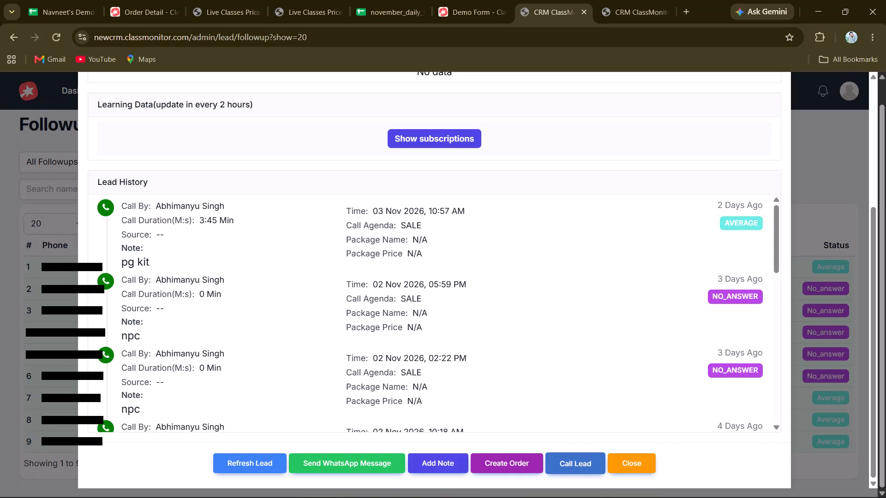
Place a call to the open age_filter lead from its details.
scroll(424, 349, "up", 4)
scroll(424, 349, "down", 4)
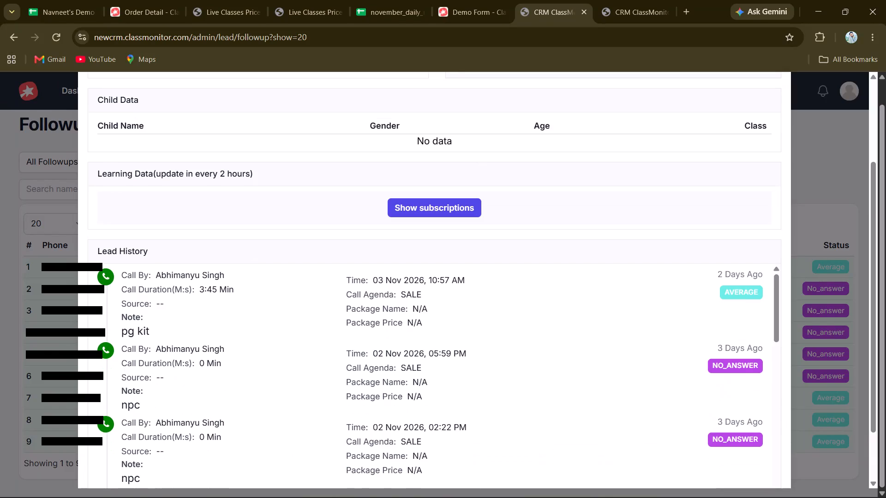
left_click(565, 456)
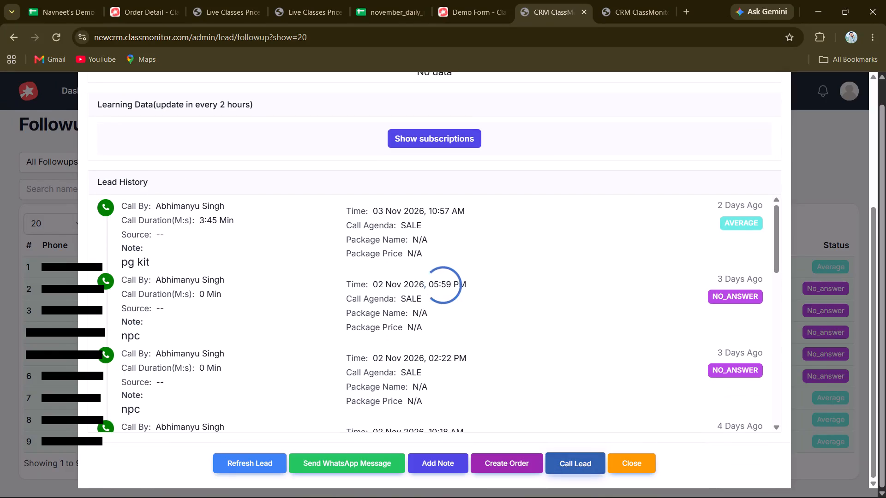
Log the call to the age_filter lead with lead status AVERAGE.
scroll(565, 456, "down", 4)
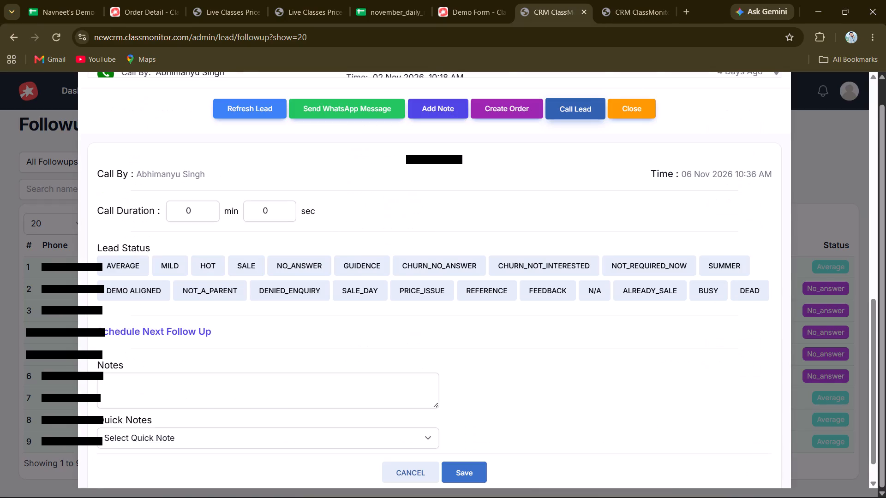
left_click(128, 237)
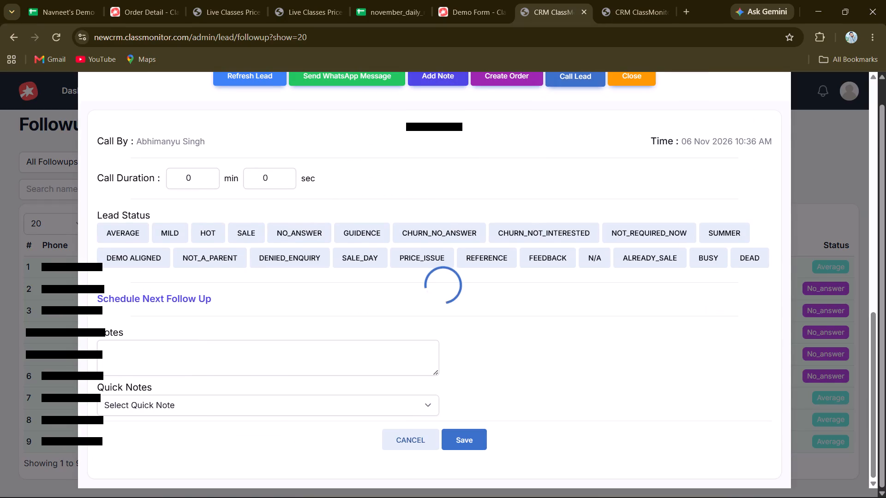
Enter a call duration of 35 seconds and the note "she is busy connect later" in the age_filter lead's call log.
left_click(269, 177)
key("BackSpace")
type("35")
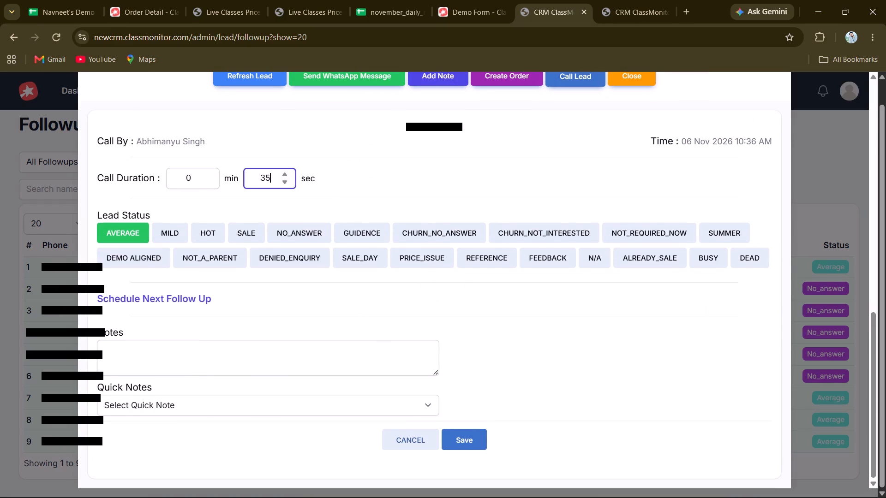
left_click(225, 338)
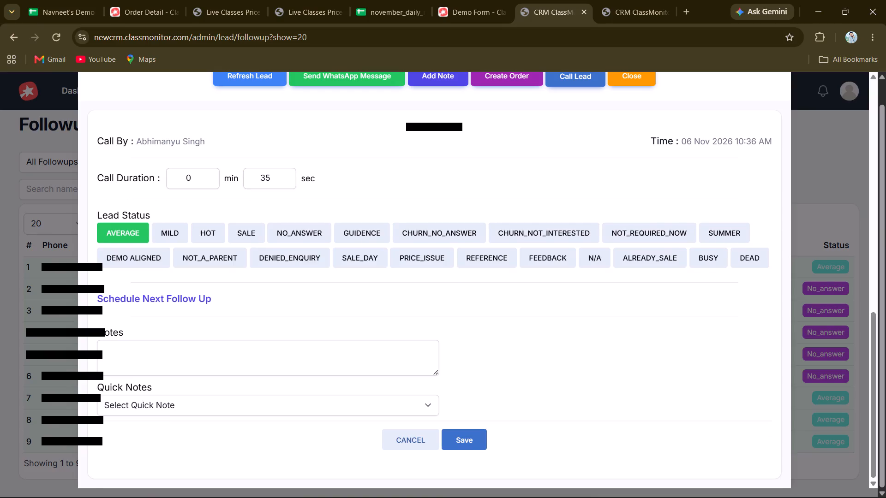
left_click(225, 343)
type("she is busy connect later")
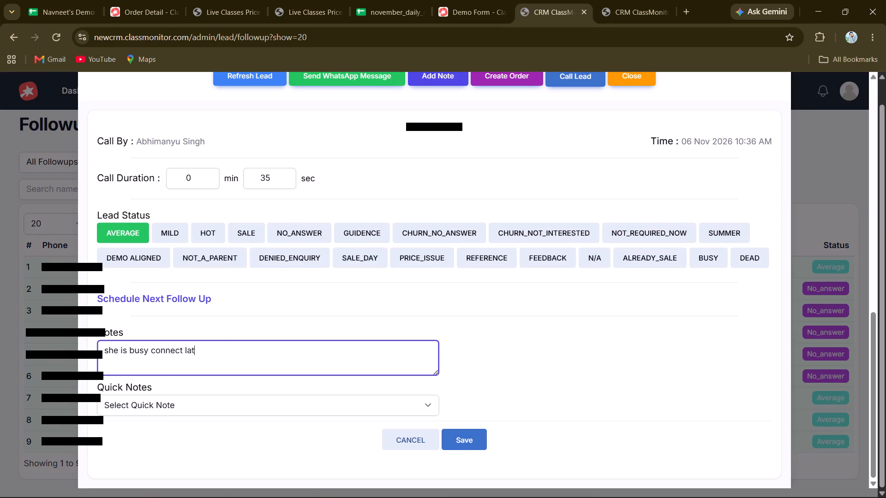
key("space")
Schedule the lead's next follow-up for In 4 Hour, save the call log and close the lead.
left_click(156, 299)
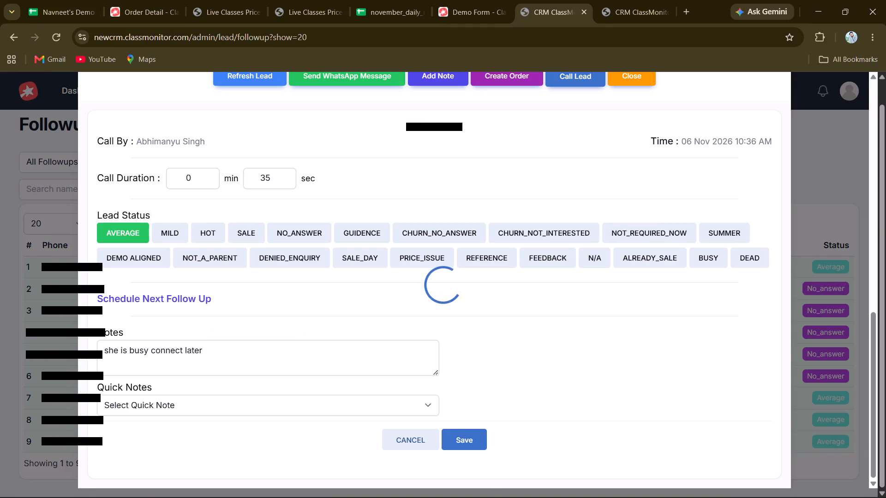
left_click(233, 343)
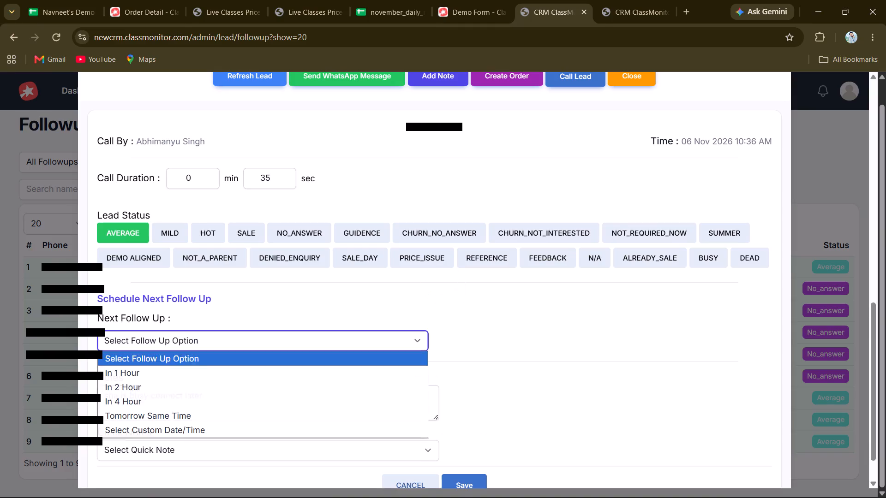
left_click(176, 404)
scroll(328, 418, "down", 5)
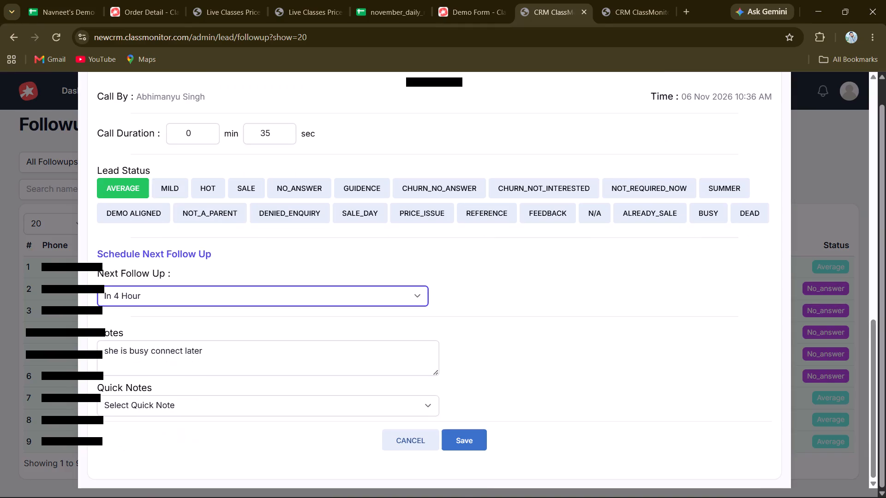
left_click(467, 445)
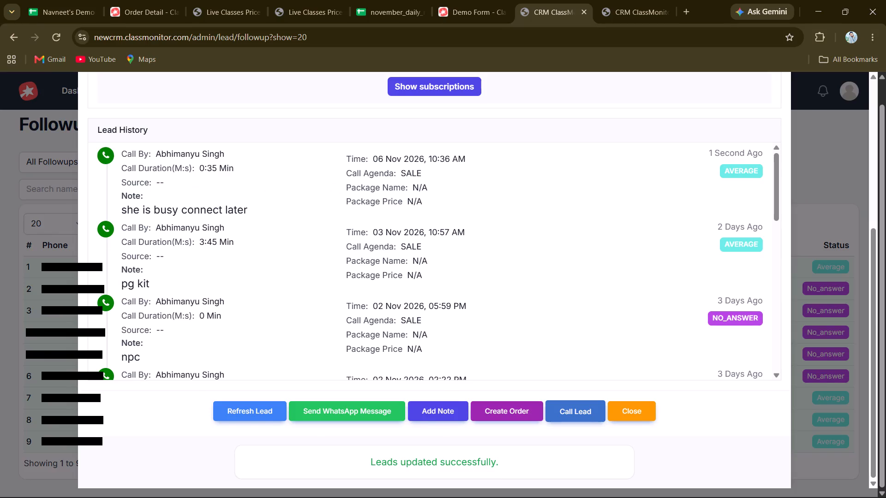
left_click(637, 416)
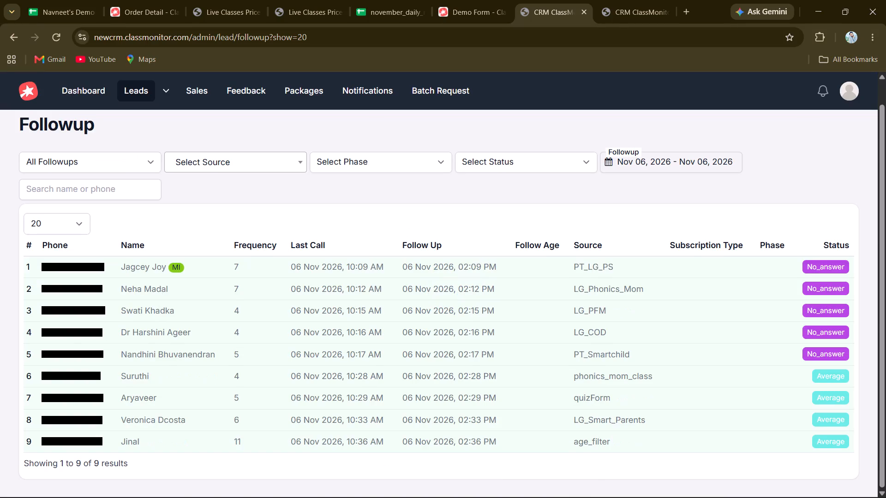
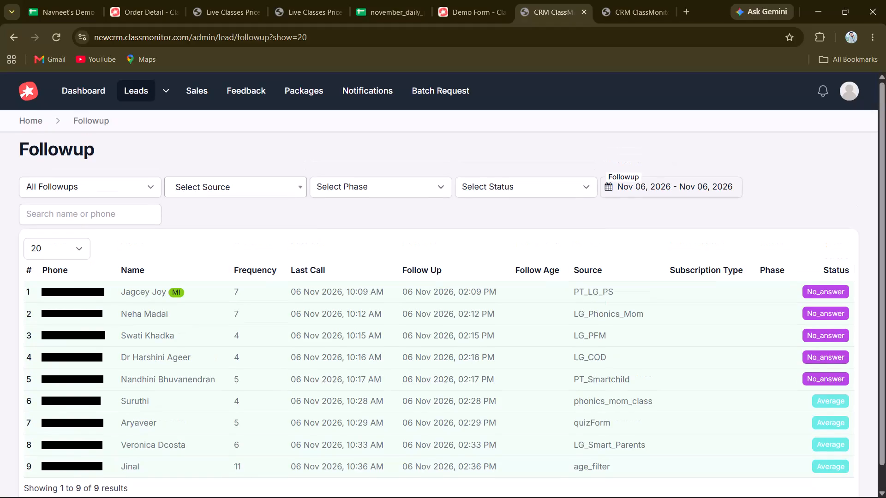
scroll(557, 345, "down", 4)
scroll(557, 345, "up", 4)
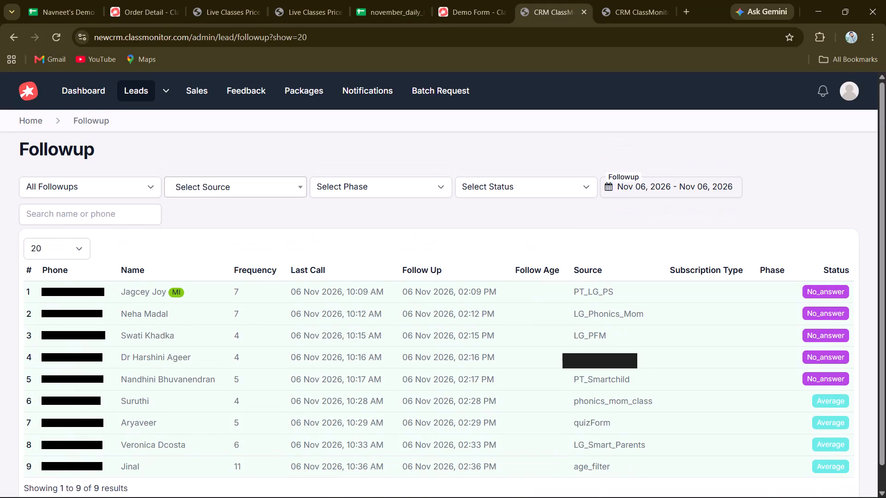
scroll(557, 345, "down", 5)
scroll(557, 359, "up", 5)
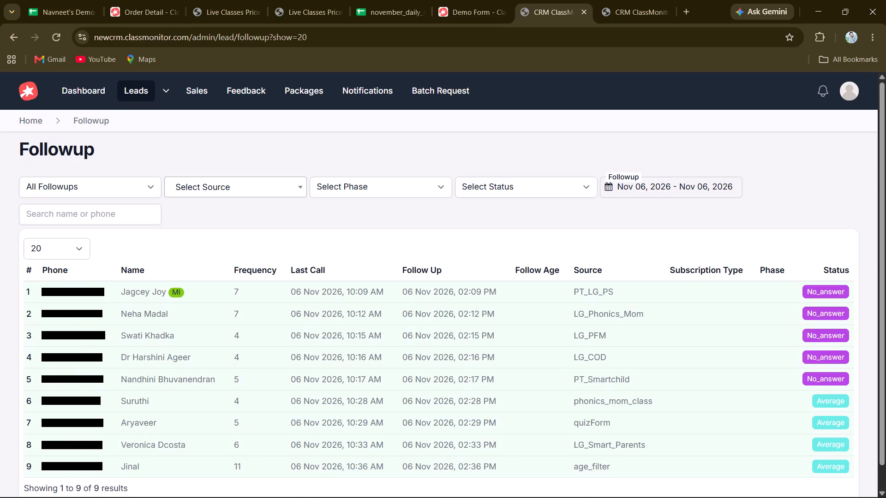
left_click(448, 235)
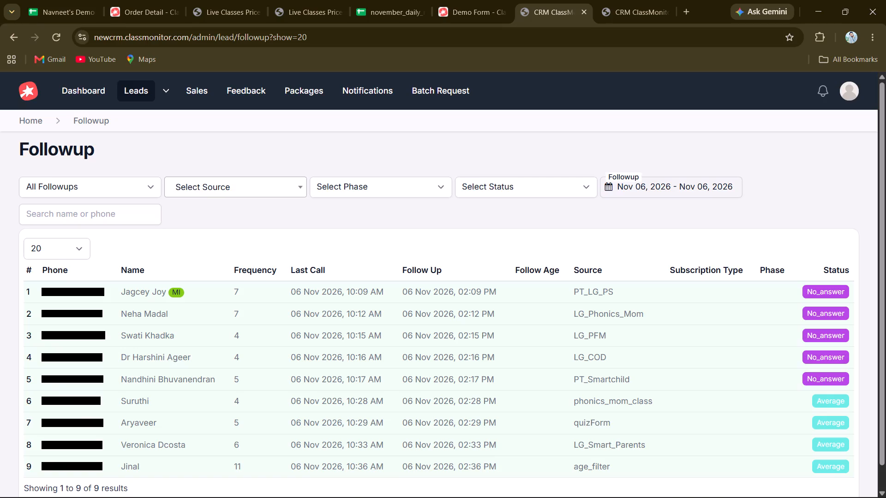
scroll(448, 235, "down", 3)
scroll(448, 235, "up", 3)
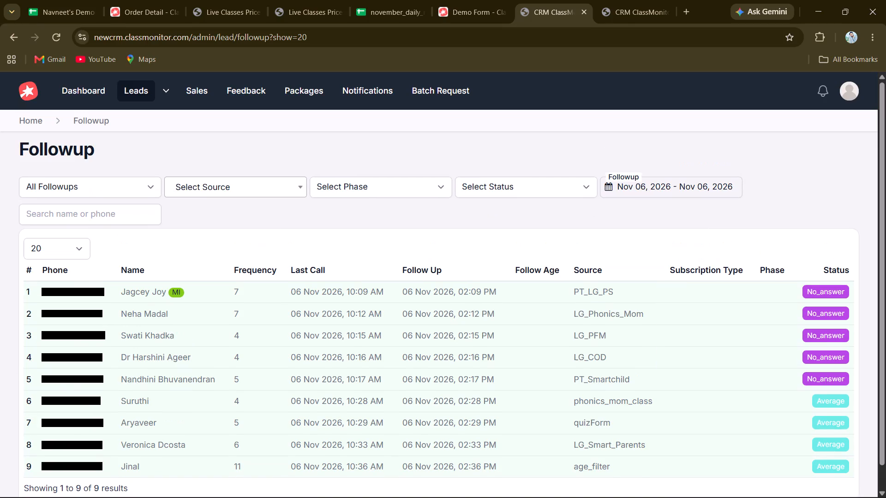
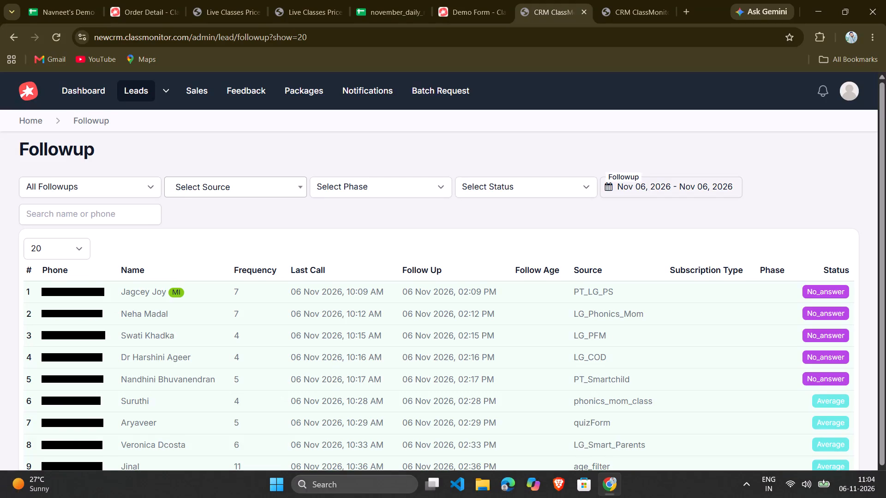
Switch the computer's Wi-Fi connection to the "class monitor" network and return to the Followup page.
left_click(786, 484)
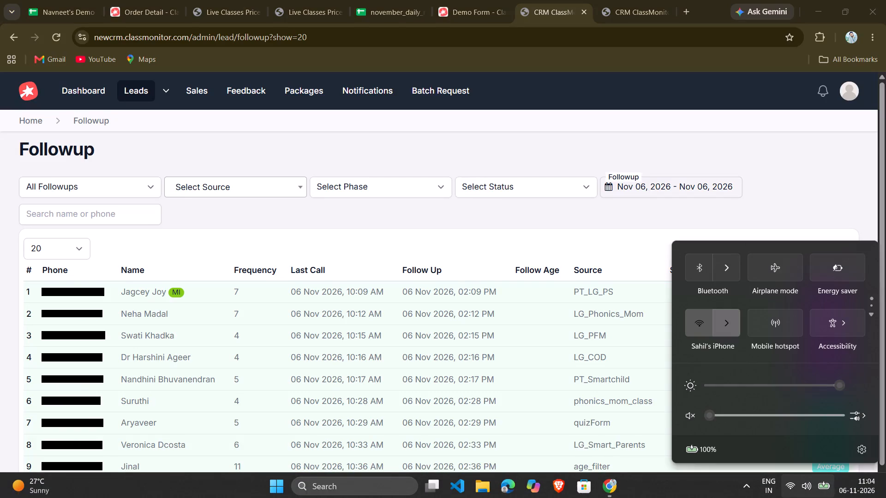
left_click(735, 321)
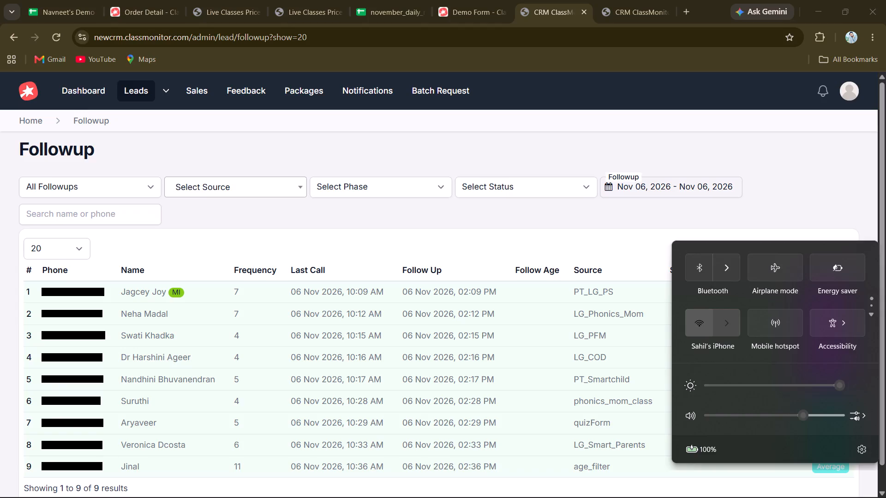
left_click(731, 336)
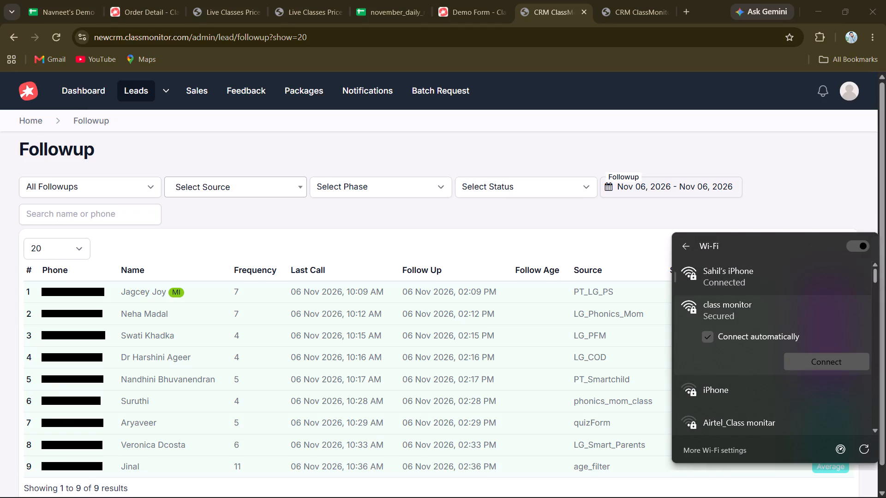
left_click(810, 360)
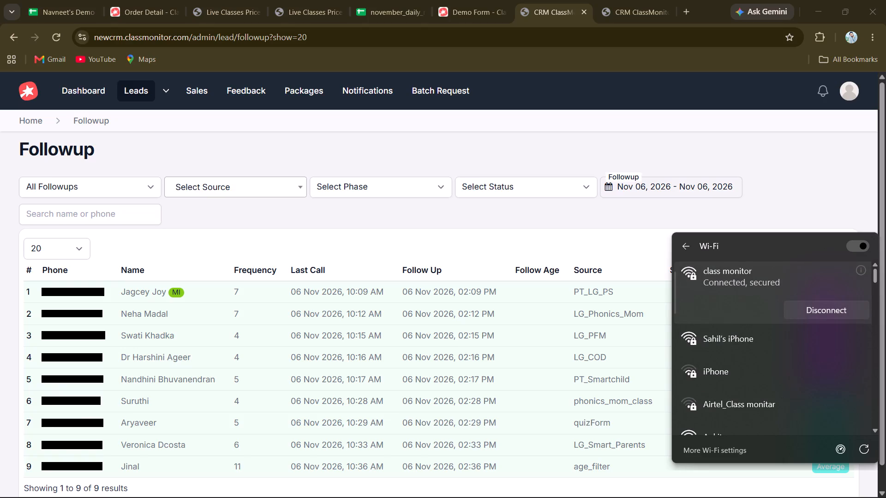
left_click(630, 245)
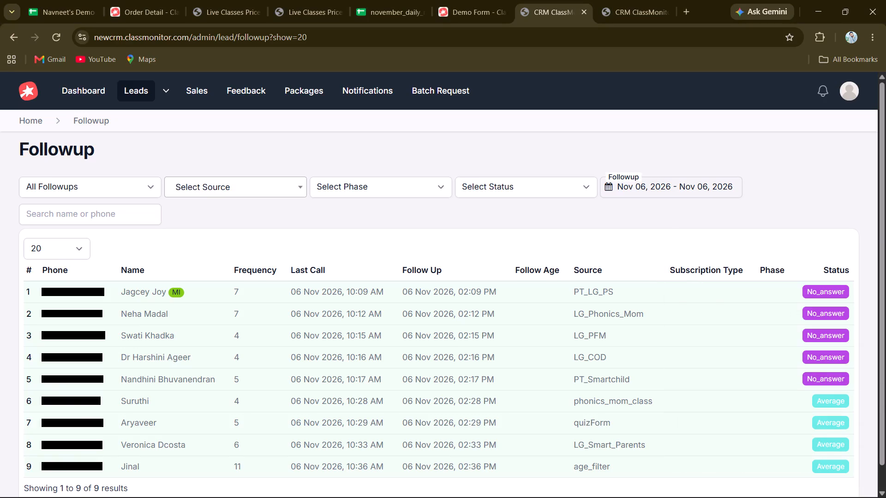
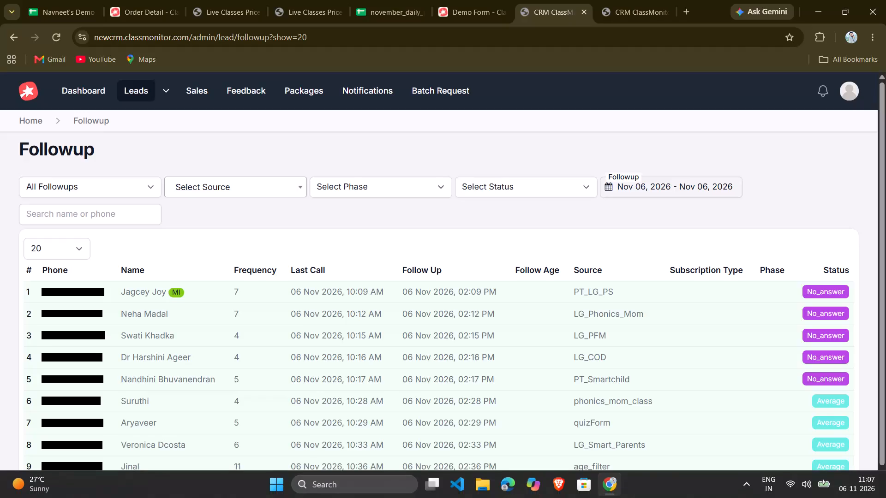
Check the computer's Wi-Fi connection and reload the CRM Followup page, retrying until the lead list loads.
left_click(789, 485)
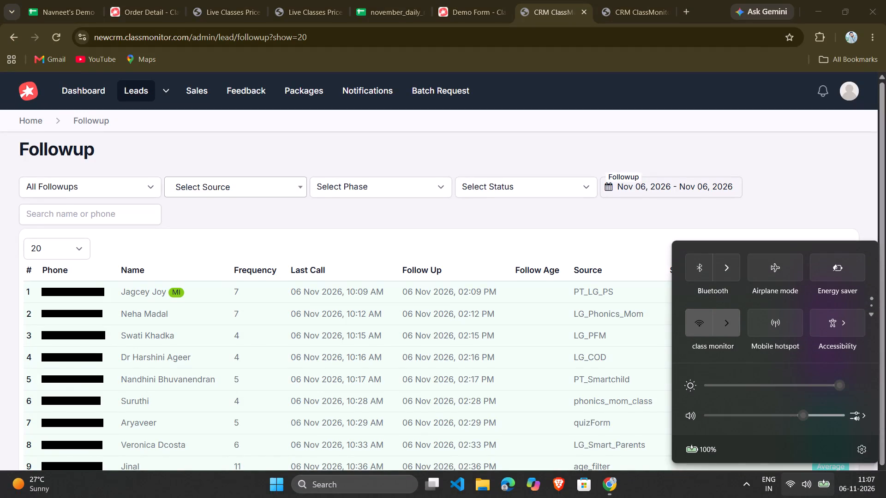
left_click(551, 264)
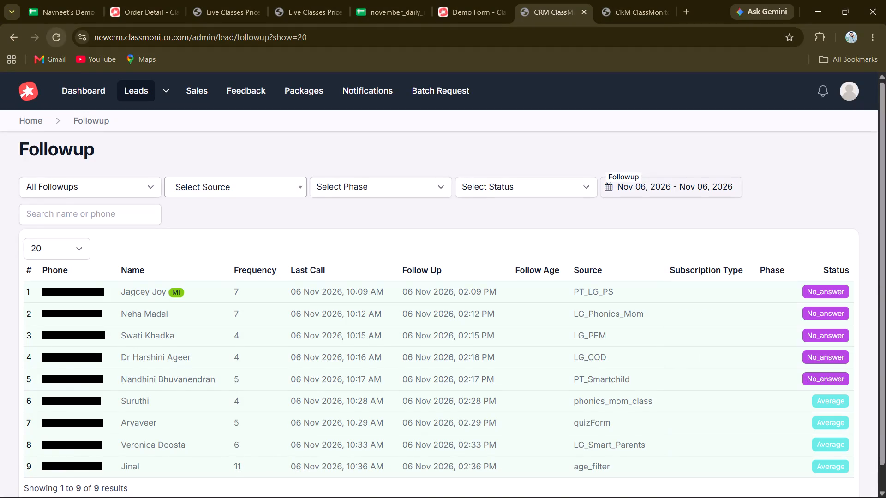
left_click(58, 34)
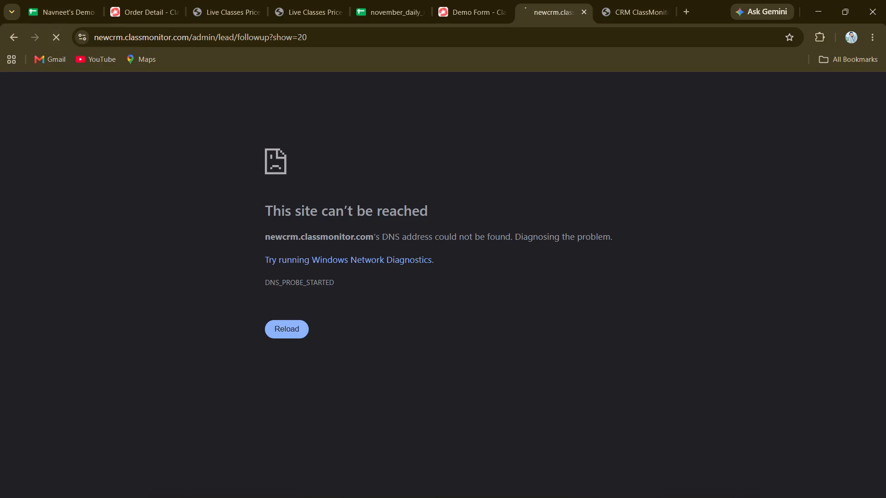
left_click(274, 335)
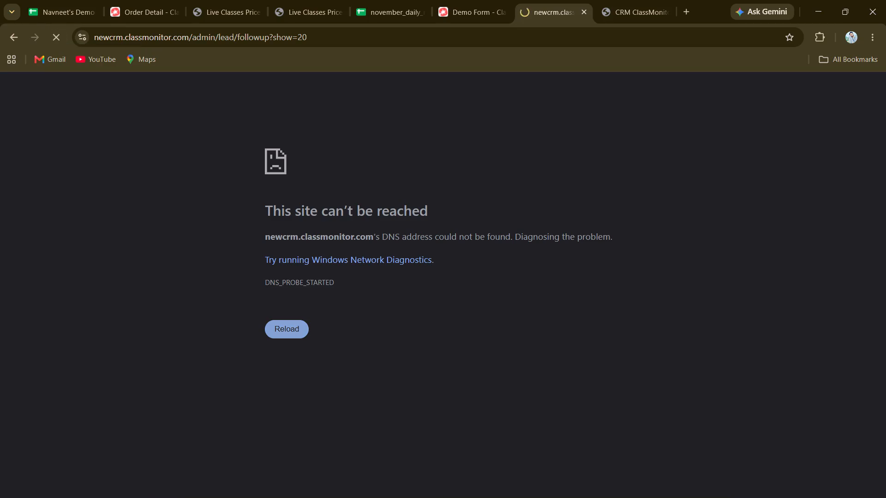